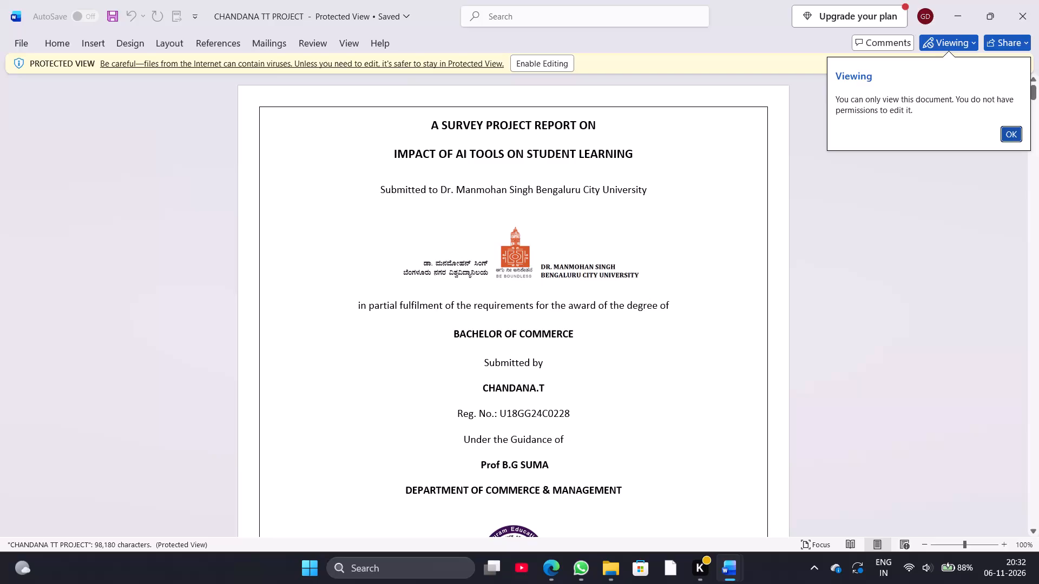
Enable editing for the protected survey project report.
{"action": "left_click", "coordinate": [528, 65]}
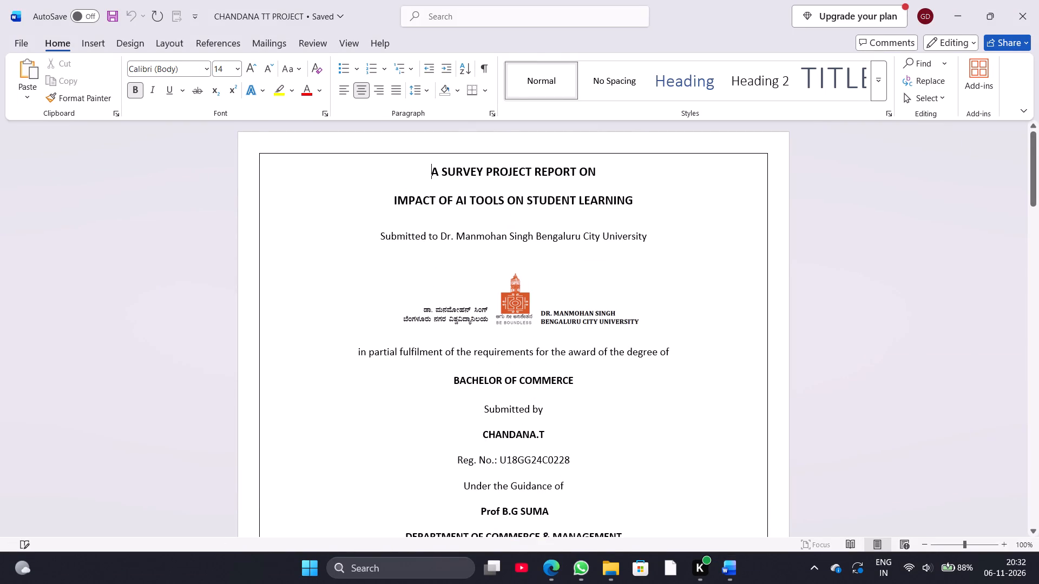
Change the font of everything from the cover page title through the List of Contents table to Times New Roman.
{"action": "scroll", "coordinate": [411, 329], "scroll_direction": "down", "scroll_amount": 2}
{"action": "scroll", "coordinate": [411, 329], "scroll_direction": "up", "scroll_amount": 3}
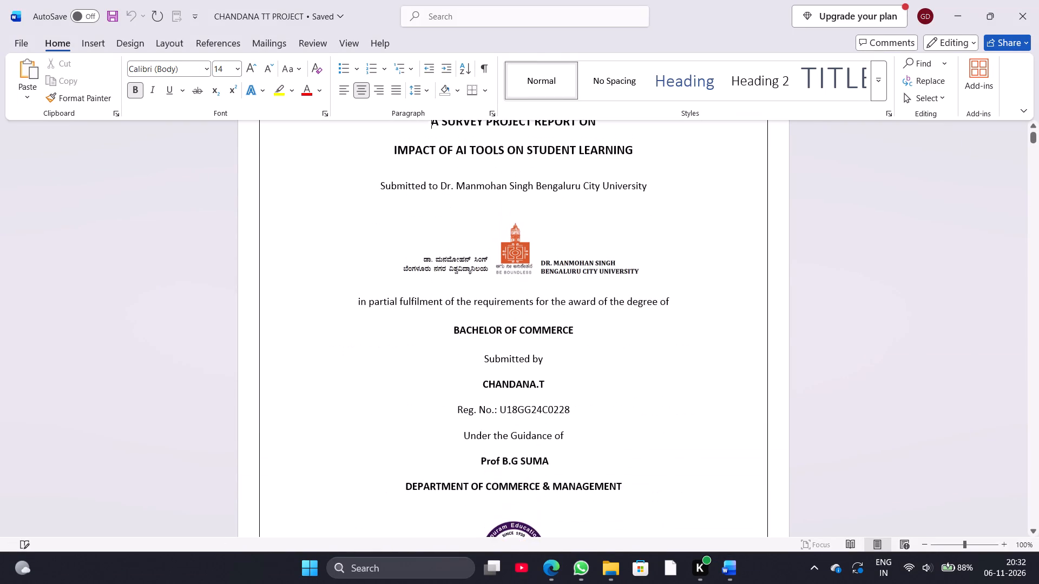
{"action": "left_click", "coordinate": [417, 183]}
{"action": "scroll", "coordinate": [417, 183], "scroll_direction": "up", "scroll_amount": 1}
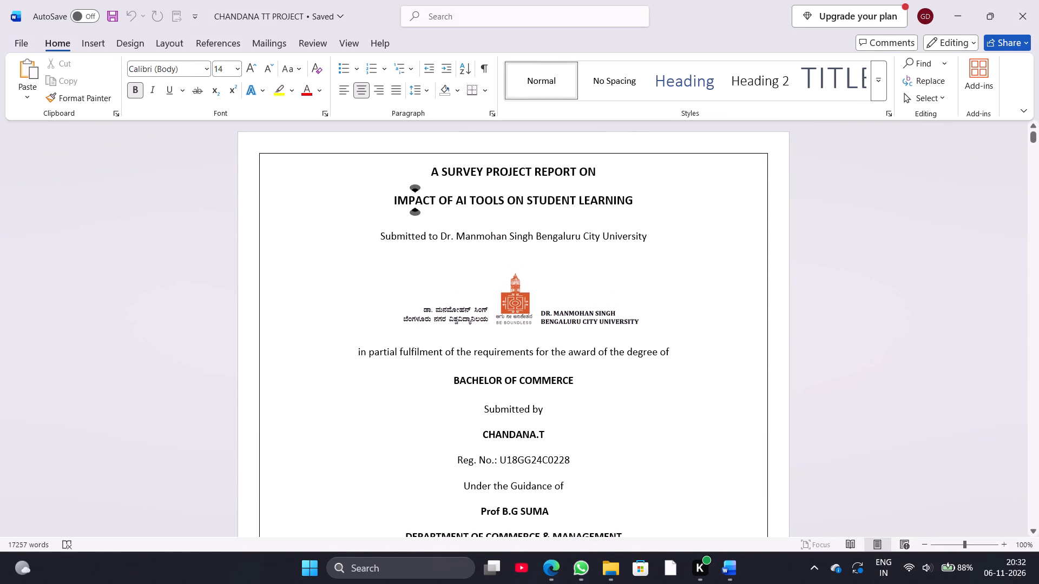
{"action": "left_click", "coordinate": [428, 171]}
{"action": "left_click_drag", "start_coordinate": [428, 171], "coordinate": [554, 583]}
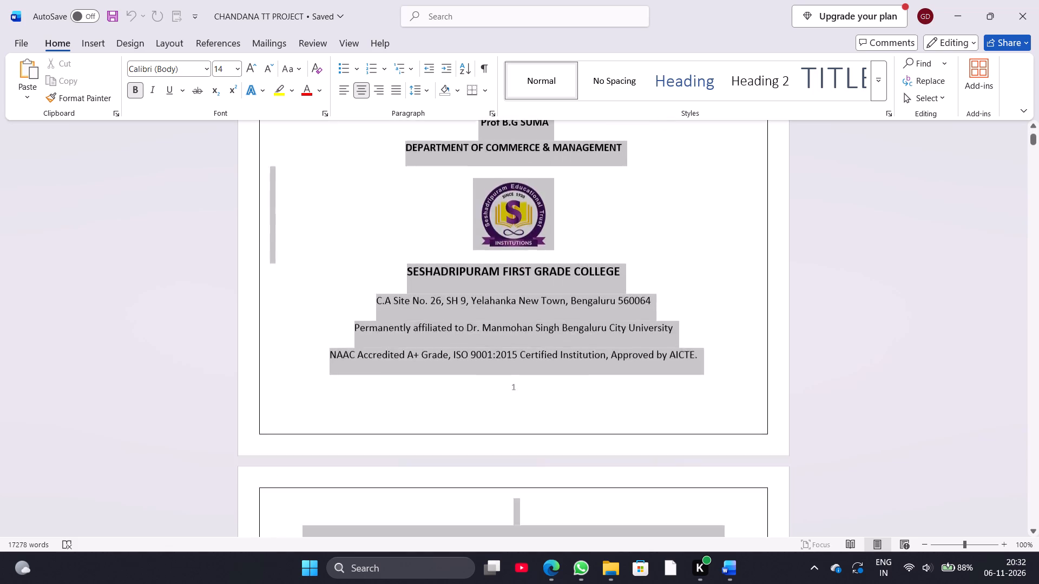
{"action": "left_click_drag", "start_coordinate": [554, 583], "coordinate": [550, 583]}
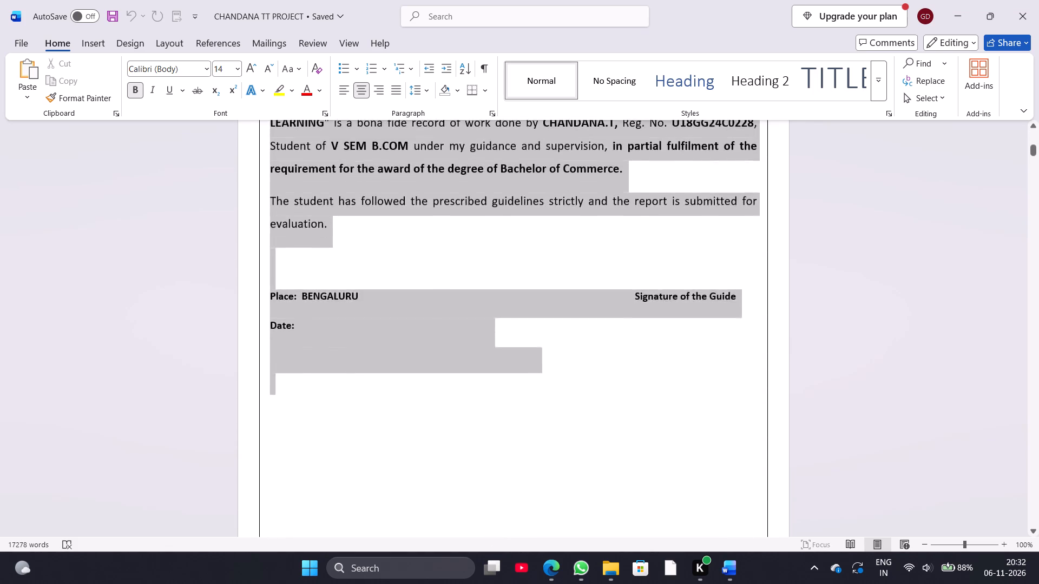
{"action": "left_click_drag", "start_coordinate": [550, 583], "coordinate": [554, 583]}
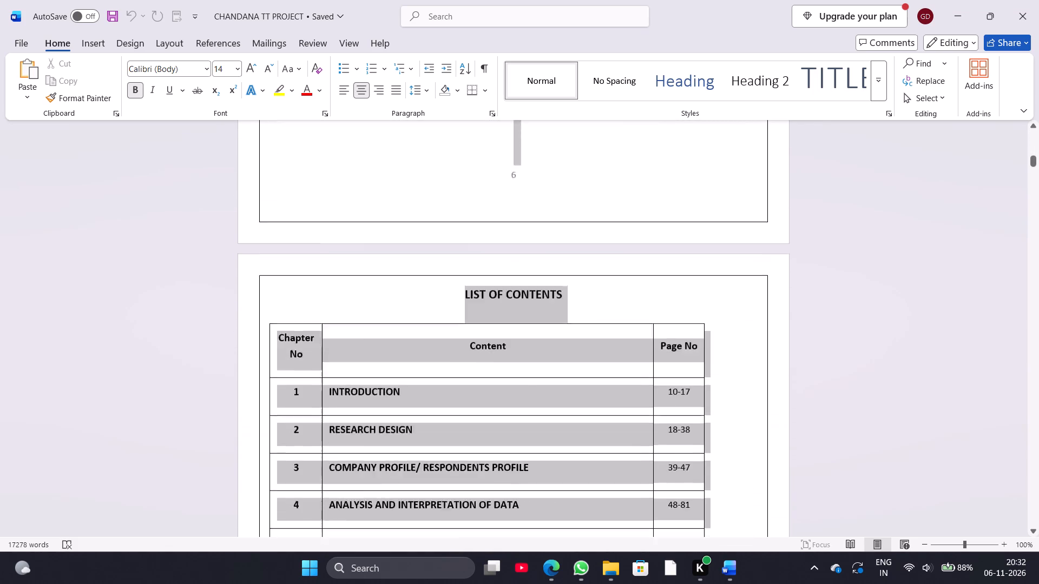
{"action": "left_click_drag", "start_coordinate": [554, 583], "coordinate": [568, 547]}
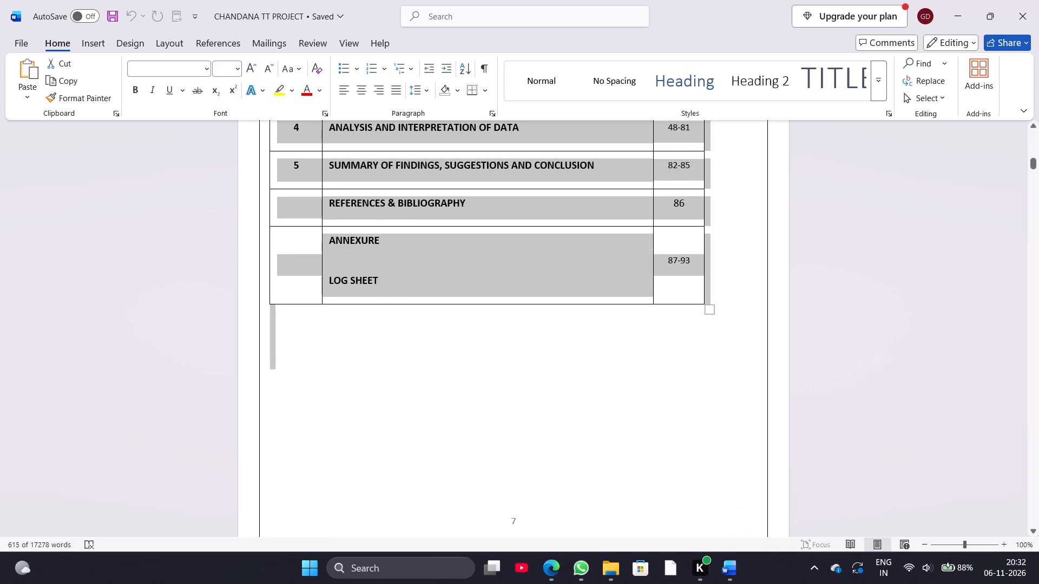
{"action": "left_click", "coordinate": [203, 71]}
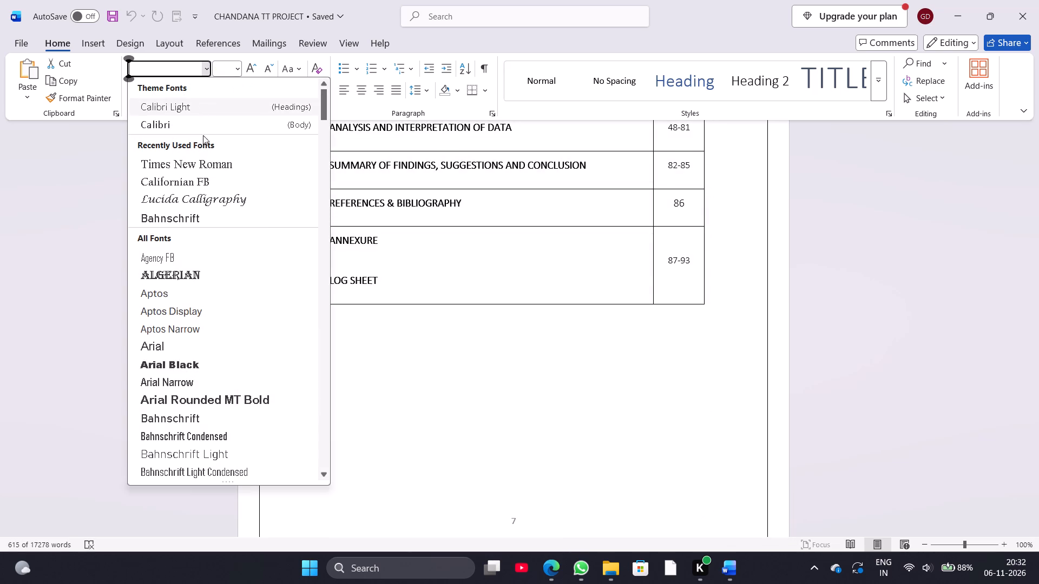
{"action": "left_click", "coordinate": [202, 161]}
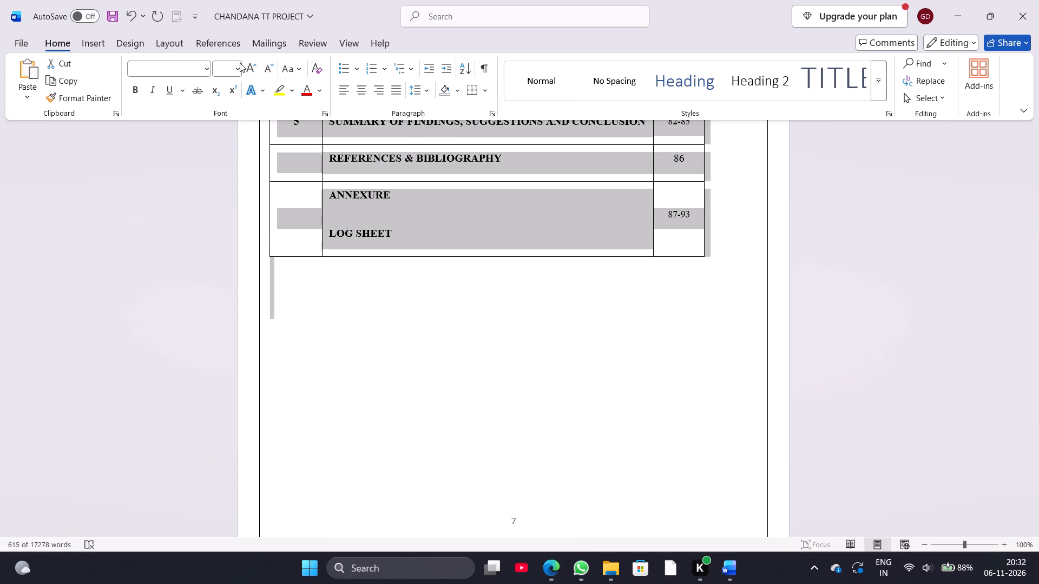
{"action": "double_click", "coordinate": [240, 64]}
{"action": "left_click", "coordinate": [324, 349]}
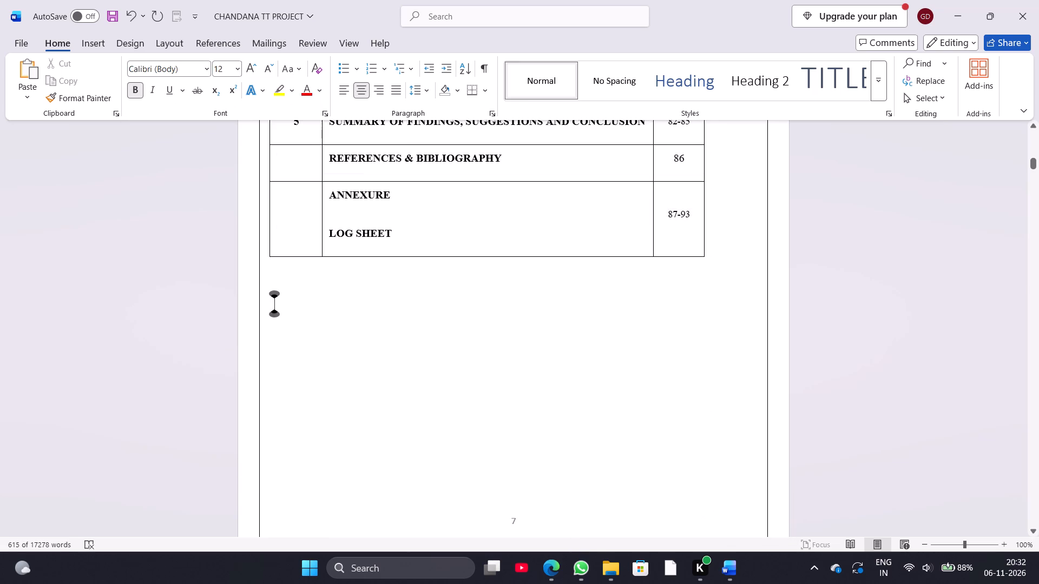
Insert a line break before the "A SURVEY PROJECT REPORT ON" title on the cover page.
{"action": "scroll", "coordinate": [407, 333], "scroll_direction": "up", "scroll_amount": 16}
{"action": "scroll", "coordinate": [407, 333], "scroll_direction": "up", "scroll_amount": 7}
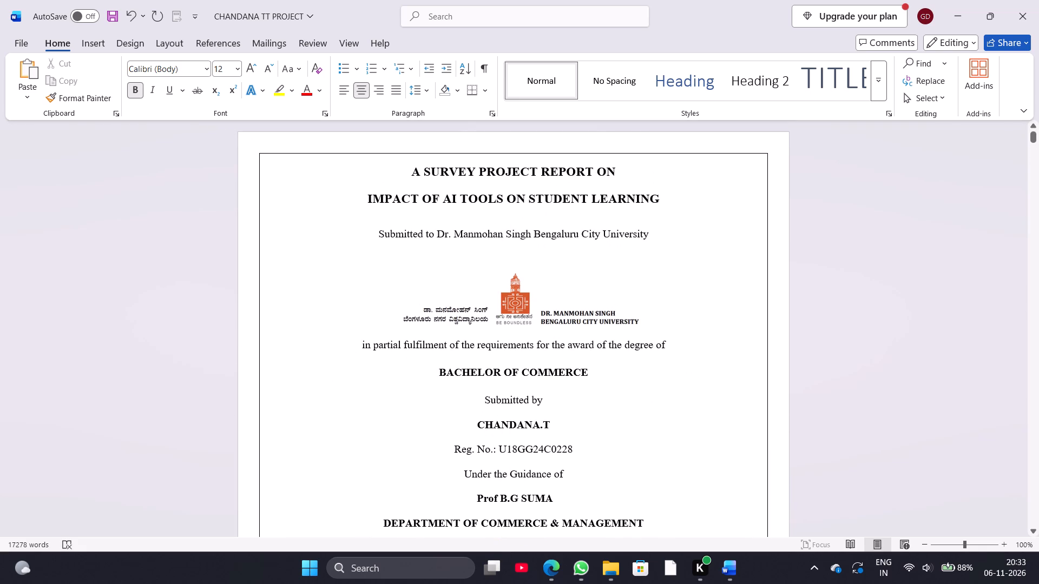
{"action": "left_click", "coordinate": [399, 166]}
{"action": "key", "text": "Return"}
Review the front pages from the cover page through the evaluation summary, college certificate and acknowledgement.
{"action": "scroll", "coordinate": [399, 166], "scroll_direction": "down", "scroll_amount": 1}
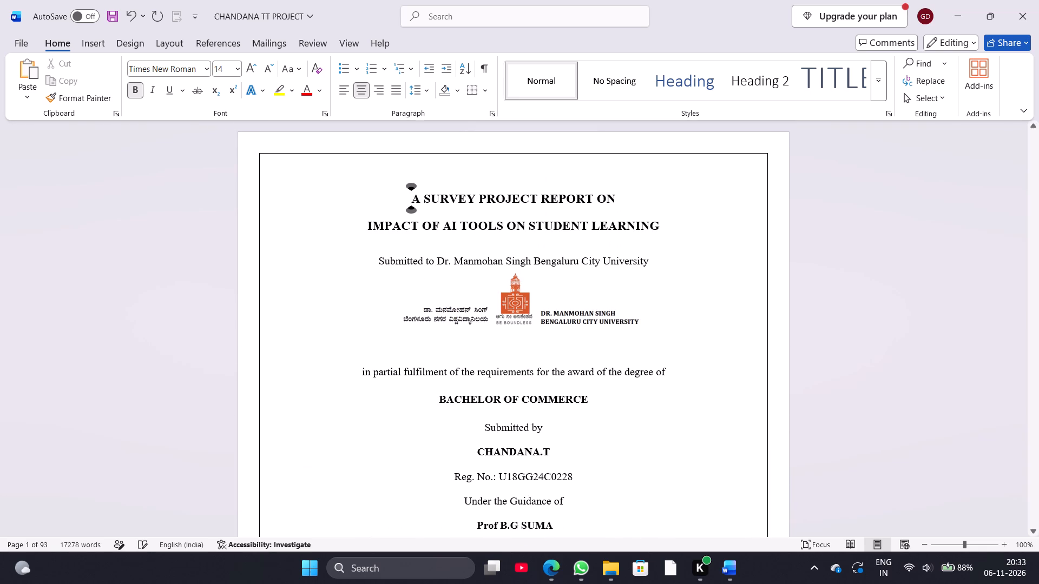
{"action": "scroll", "coordinate": [399, 166], "scroll_direction": "down", "scroll_amount": 3}
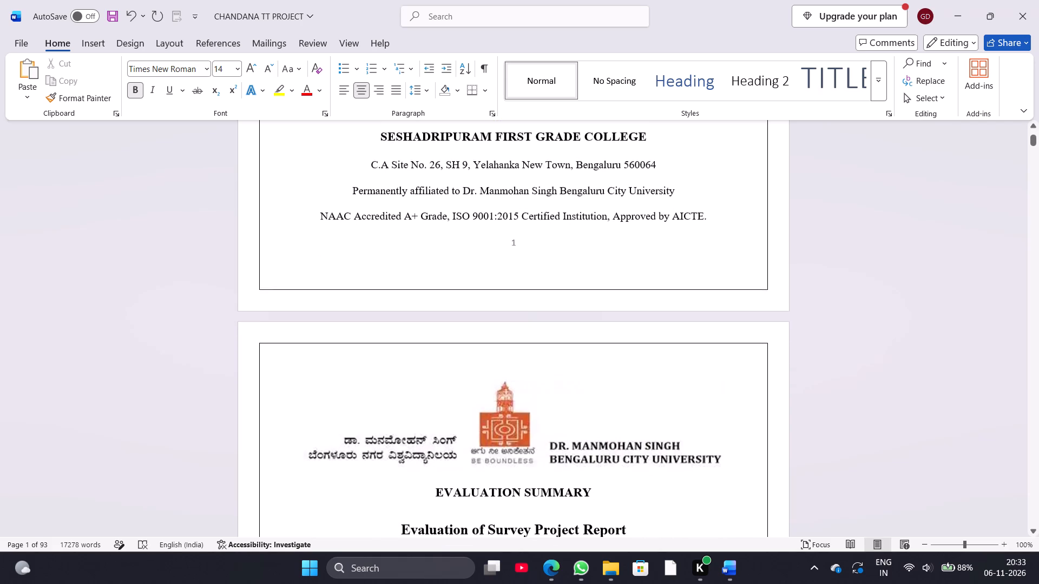
{"action": "scroll", "coordinate": [399, 166], "scroll_direction": "down", "scroll_amount": 1}
{"action": "left_click", "coordinate": [436, 368]}
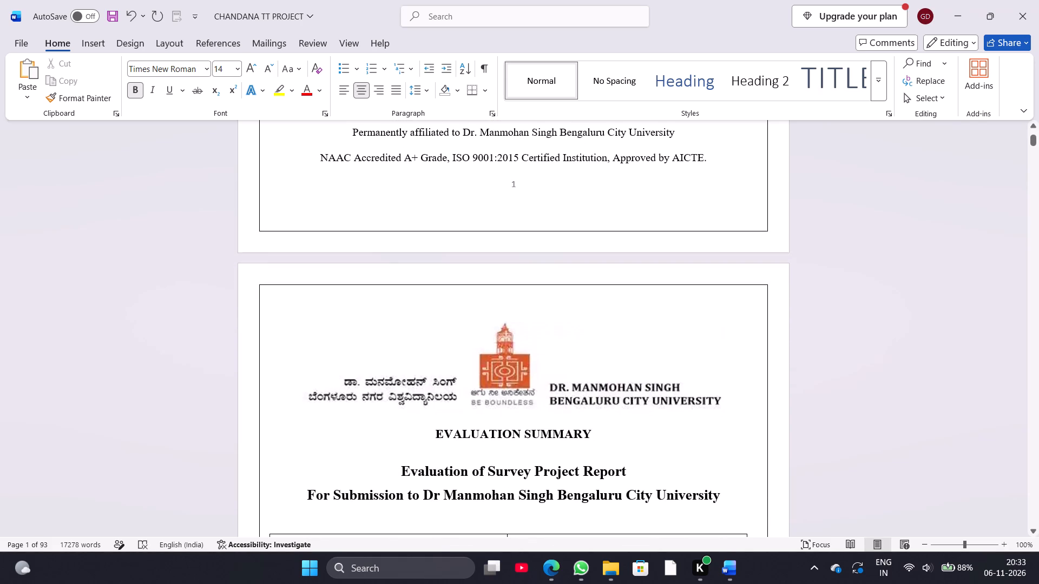
{"action": "scroll", "coordinate": [436, 368], "scroll_direction": "down", "scroll_amount": 4}
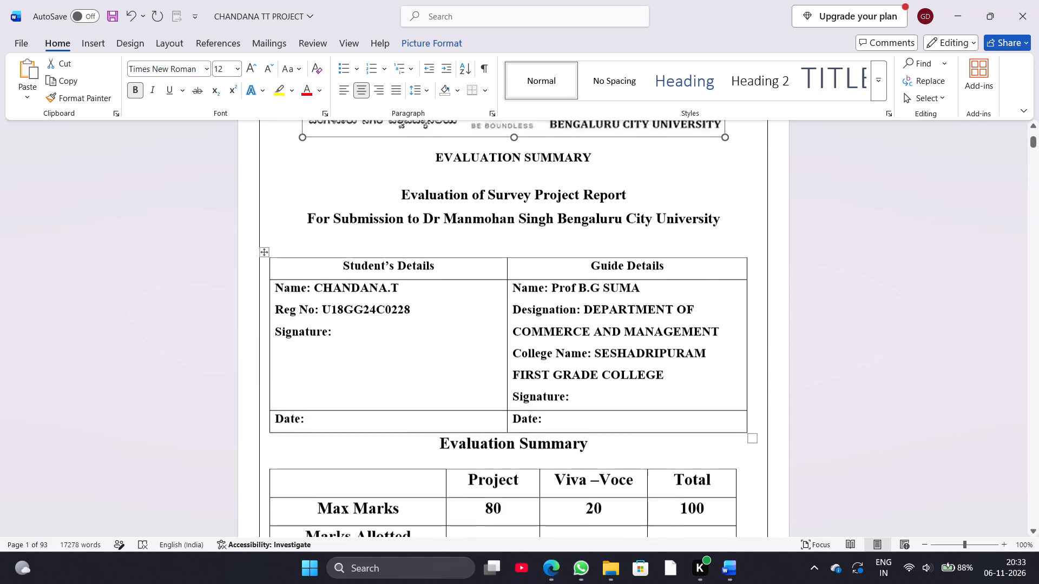
{"action": "scroll", "coordinate": [436, 368], "scroll_direction": "down", "scroll_amount": 2}
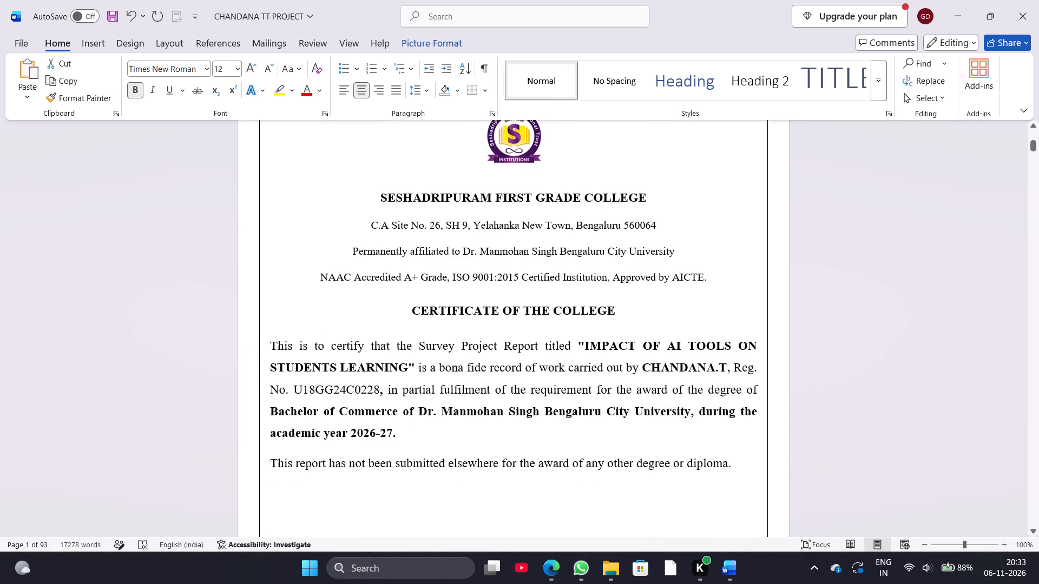
{"action": "scroll", "coordinate": [436, 368], "scroll_direction": "down", "scroll_amount": 2}
{"action": "scroll", "coordinate": [436, 368], "scroll_direction": "up", "scroll_amount": 2}
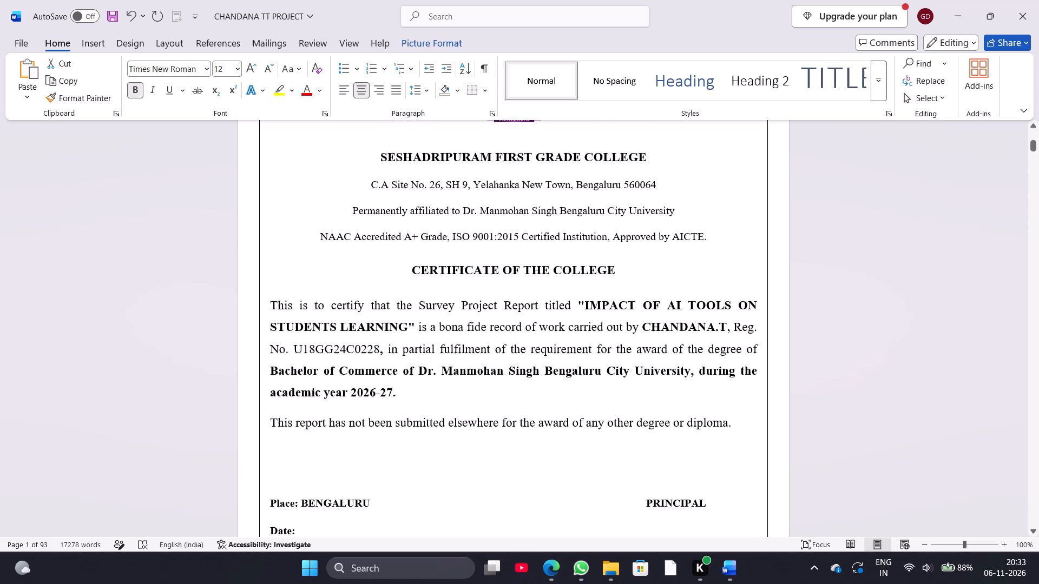
{"action": "scroll", "coordinate": [436, 368], "scroll_direction": "down", "scroll_amount": 7}
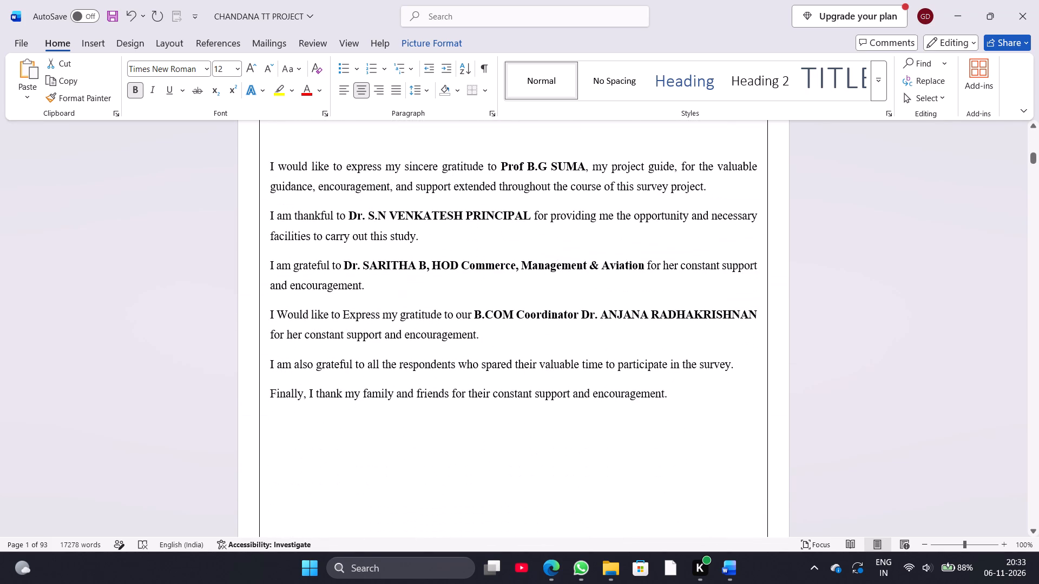
Insert a line break before the "LIST OF CONTENTS" heading to move it onto the page with its table.
{"action": "scroll", "coordinate": [436, 368], "scroll_direction": "down", "scroll_amount": 2}
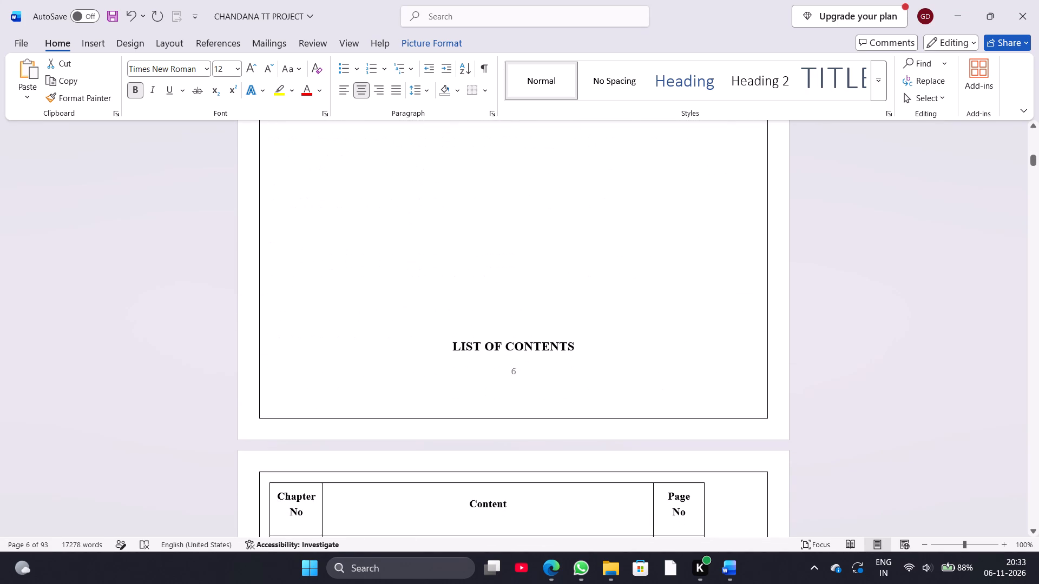
{"action": "left_click", "coordinate": [442, 352]}
{"action": "key", "text": "Return"}
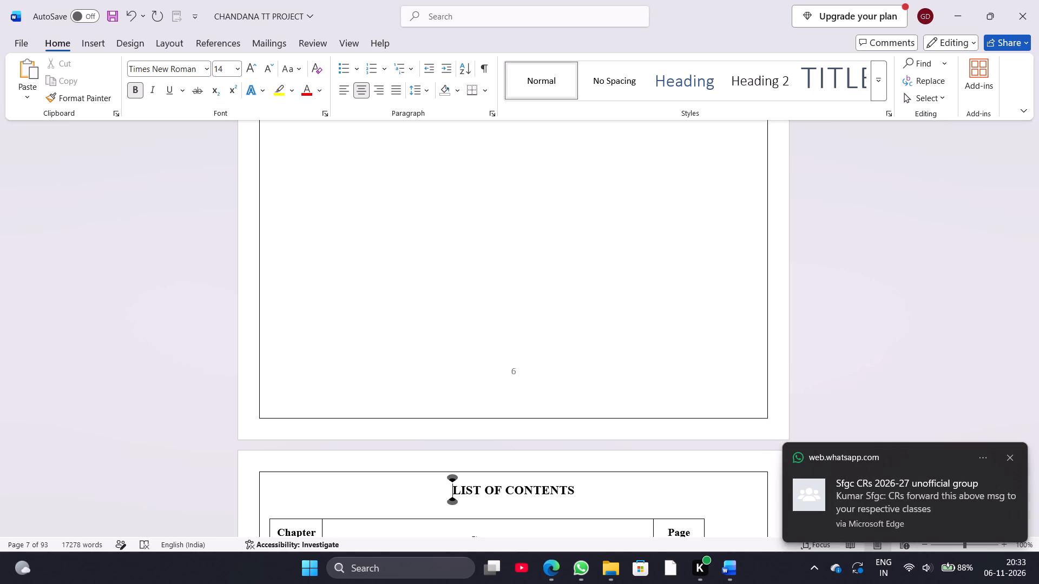
Make the page numbers in the List of Contents table bold, from the Introduction row to the Annexure row.
{"action": "scroll", "coordinate": [584, 509], "scroll_direction": "down", "scroll_amount": 2}
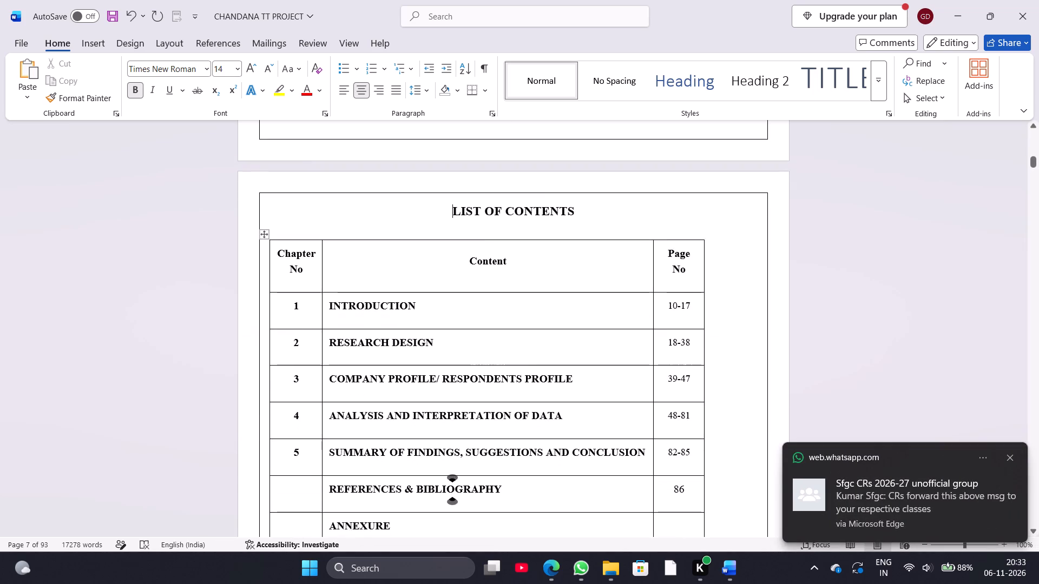
{"action": "scroll", "coordinate": [584, 509], "scroll_direction": "down", "scroll_amount": 1}
{"action": "scroll", "coordinate": [584, 509], "scroll_direction": "up", "scroll_amount": 1}
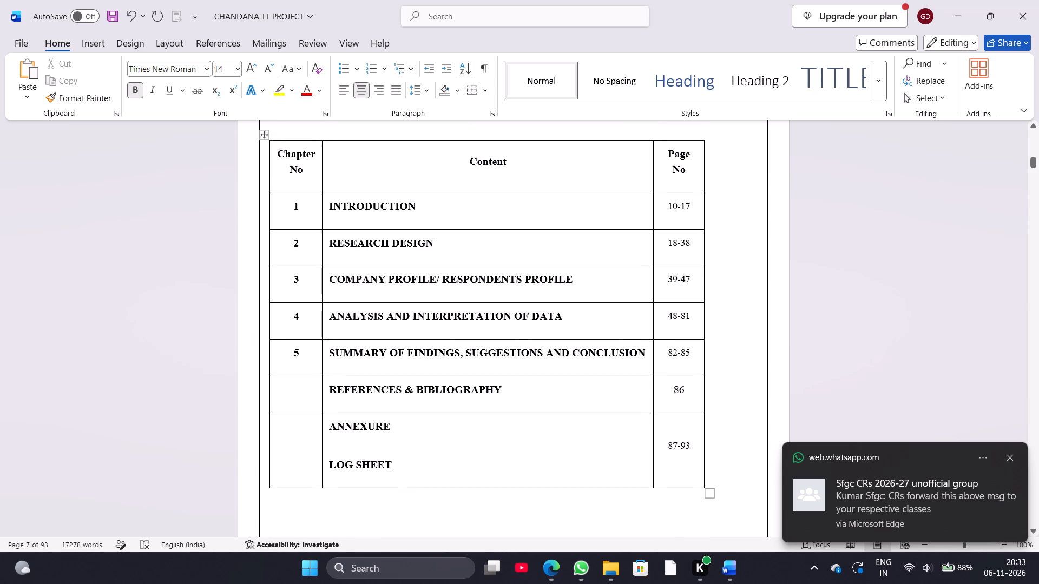
{"action": "left_click_drag", "start_coordinate": [667, 204], "coordinate": [685, 449]}
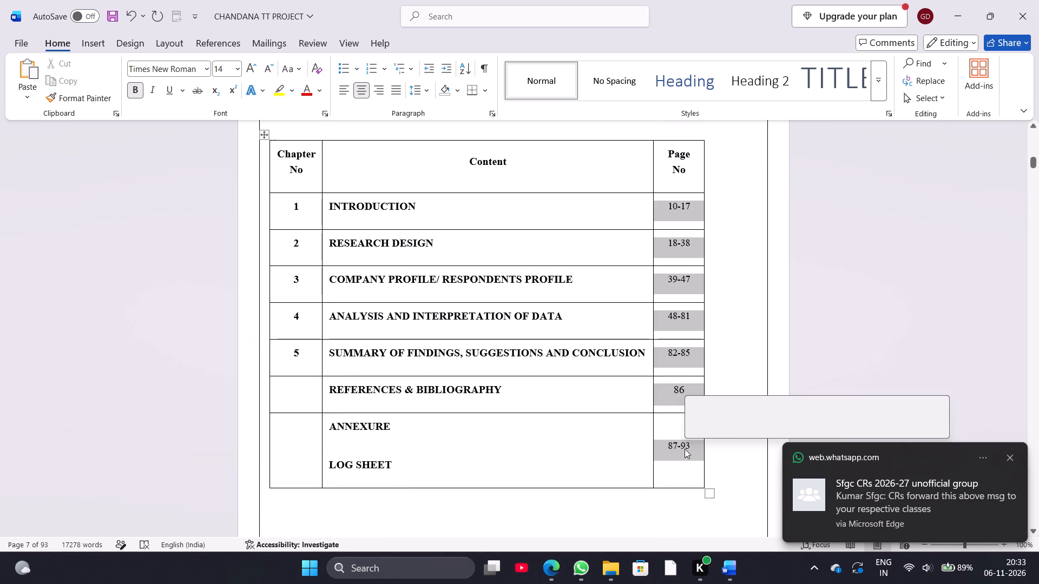
{"action": "left_click", "coordinate": [237, 72]}
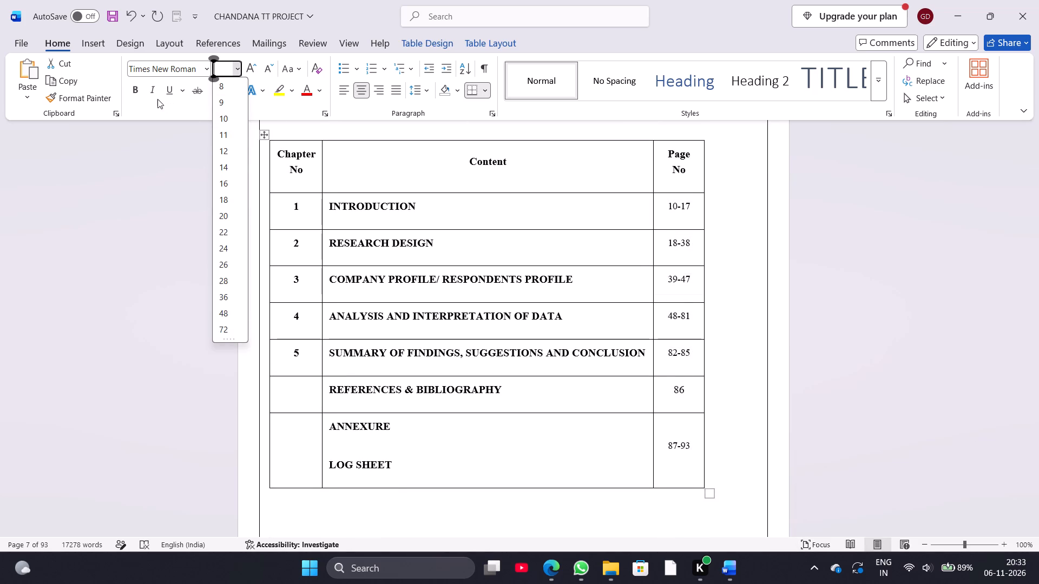
{"action": "left_click", "coordinate": [143, 89]}
{"action": "left_click", "coordinate": [143, 89]}
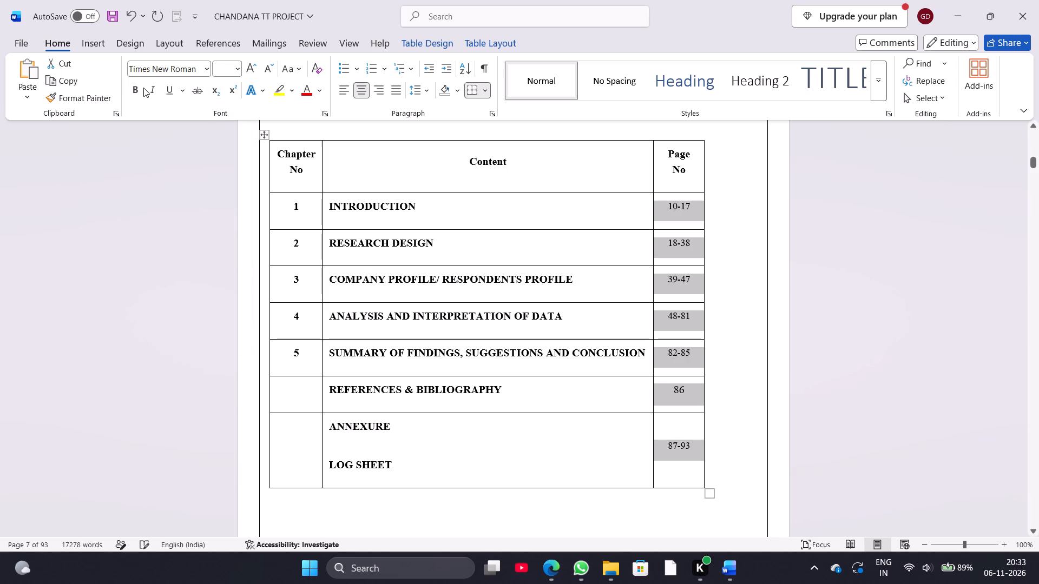
{"action": "left_click", "coordinate": [135, 85]}
{"action": "scroll", "coordinate": [380, 271], "scroll_direction": "down", "scroll_amount": 1}
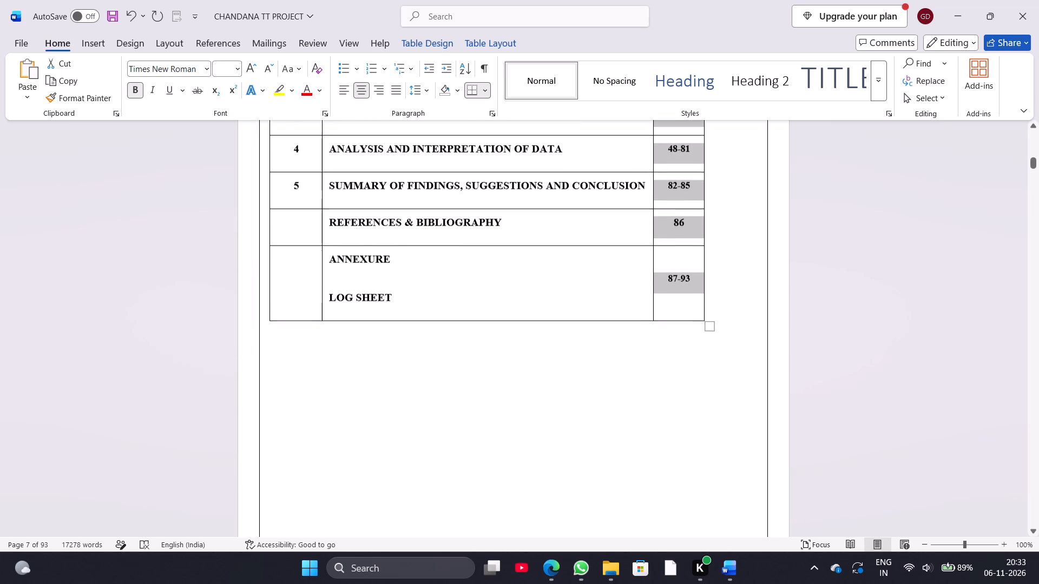
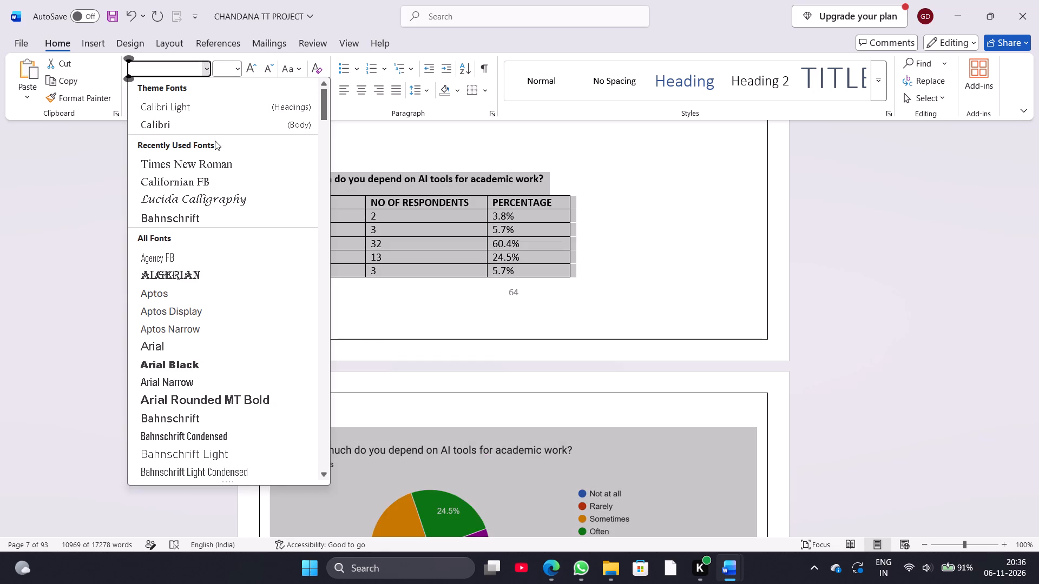
Format the selected report body, up to the question 16 pie chart, in Times New Roman, justified, with 1.5 line spacing.
{"action": "left_click", "coordinate": [213, 161]}
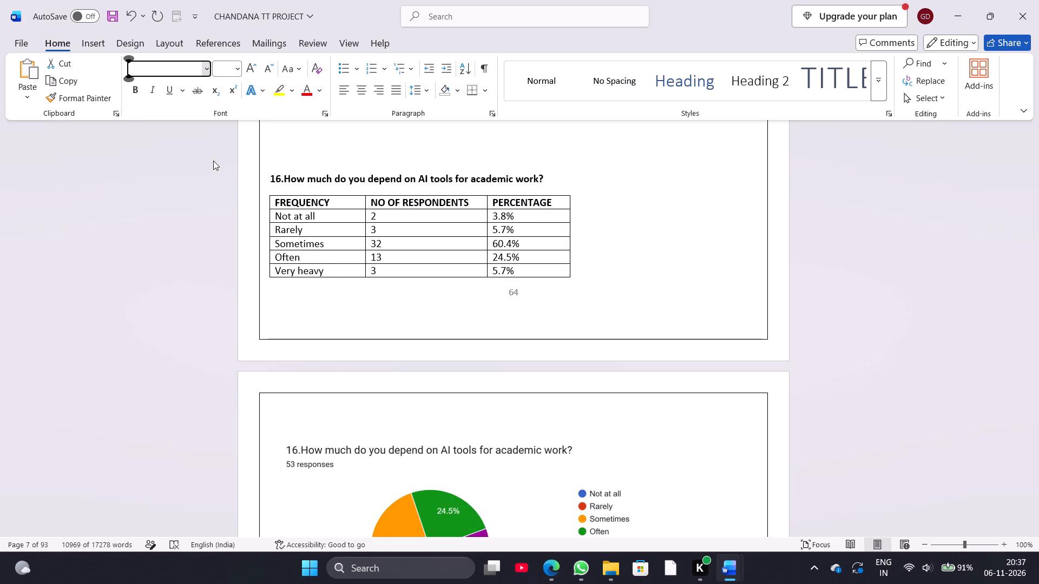
{"action": "left_click", "coordinate": [394, 94]}
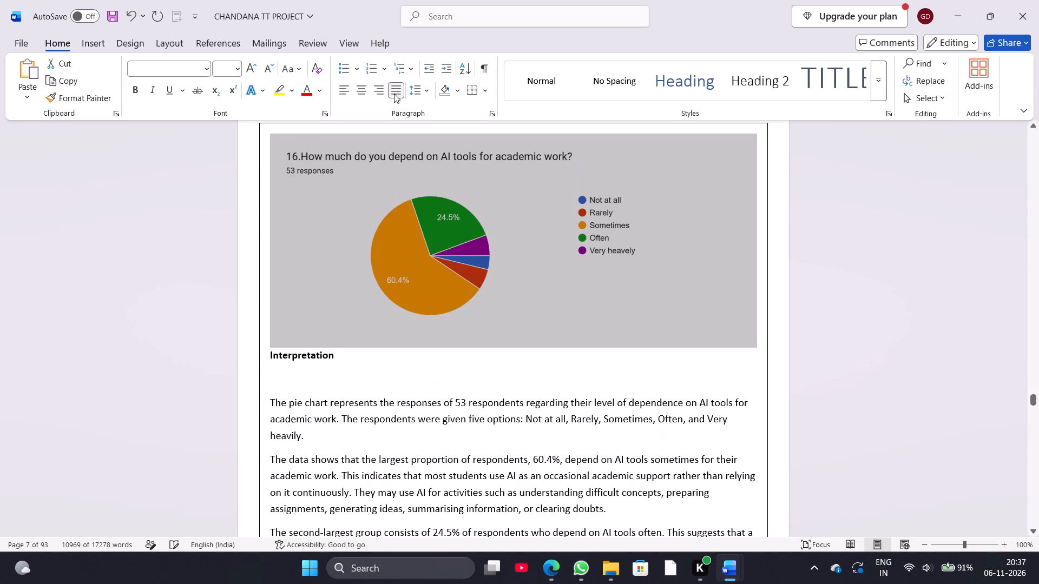
{"action": "left_click", "coordinate": [412, 92]}
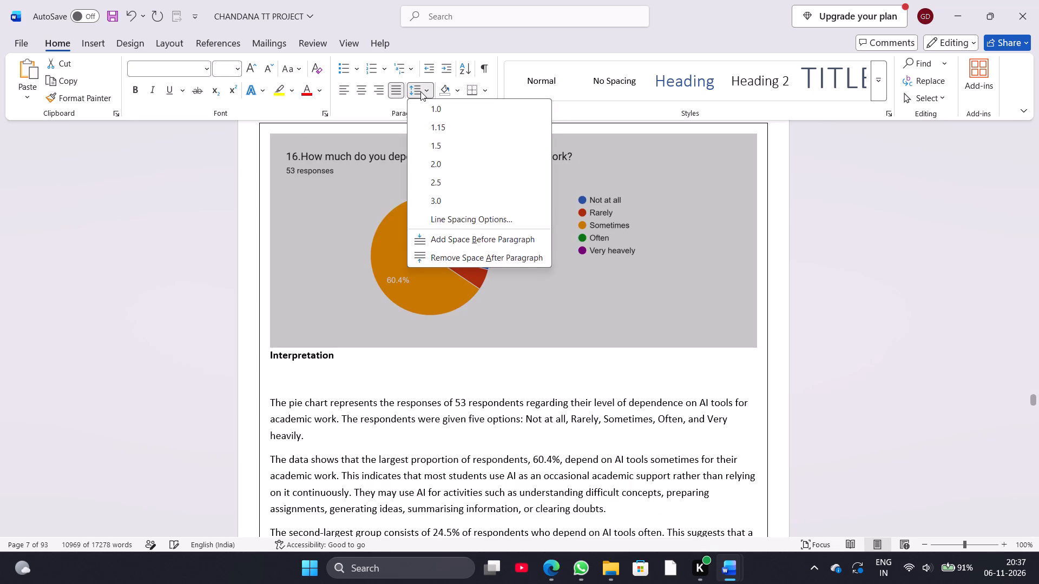
{"action": "left_click", "coordinate": [420, 91]}
{"action": "left_click", "coordinate": [430, 91]}
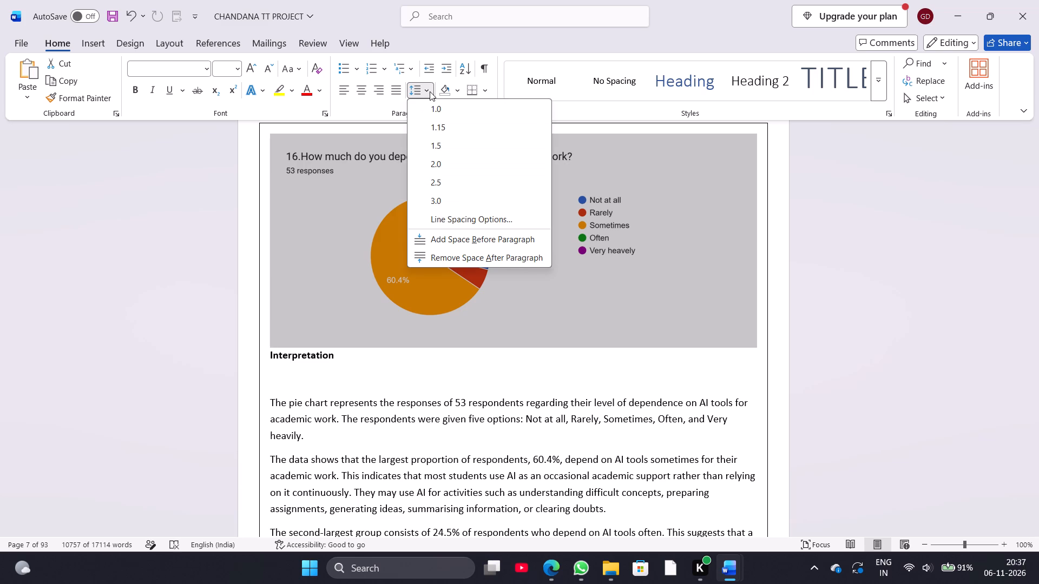
{"action": "left_click", "coordinate": [440, 143]}
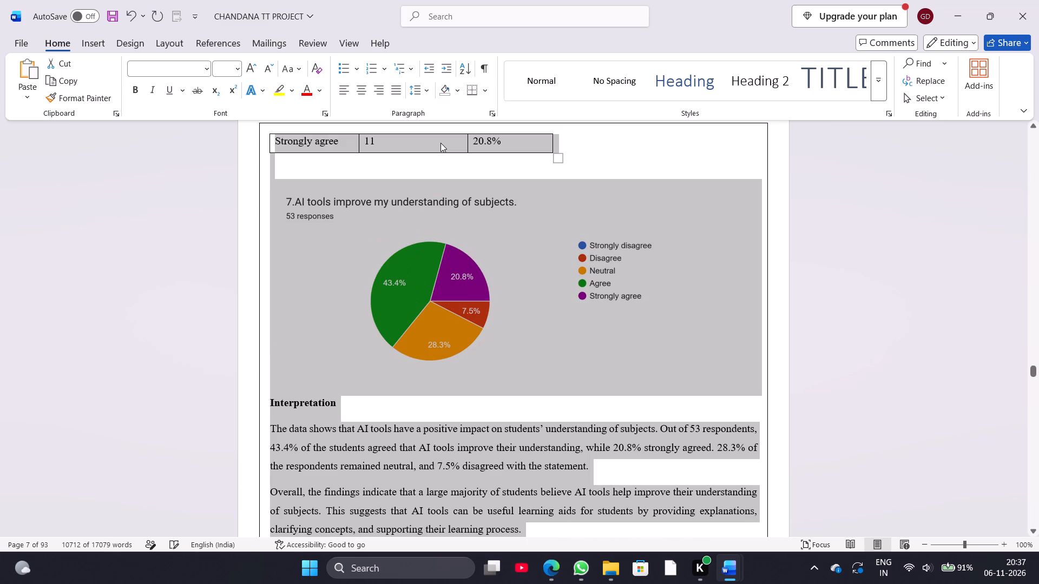
Change the text from question 16's Interpretation heading through the questionnaire's "21–23 years" option to Times New Roman.
{"action": "scroll", "coordinate": [440, 248], "scroll_direction": "down", "scroll_amount": 4}
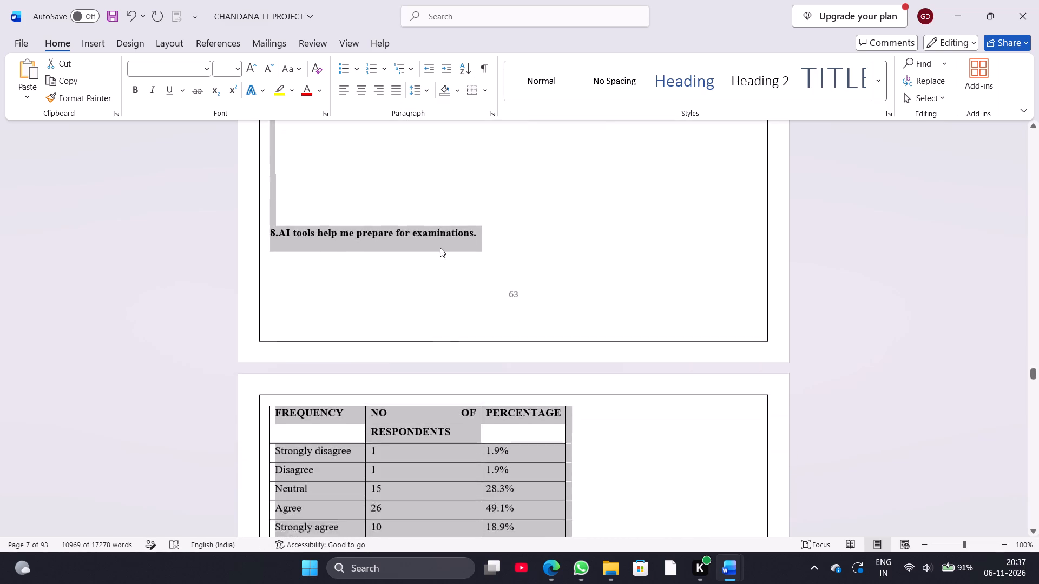
{"action": "scroll", "coordinate": [440, 248], "scroll_direction": "down", "scroll_amount": 1}
{"action": "scroll", "coordinate": [440, 248], "scroll_direction": "down", "scroll_amount": 20}
{"action": "scroll", "coordinate": [440, 248], "scroll_direction": "down", "scroll_amount": 20}
{"action": "scroll", "coordinate": [440, 248], "scroll_direction": "down", "scroll_amount": 20}
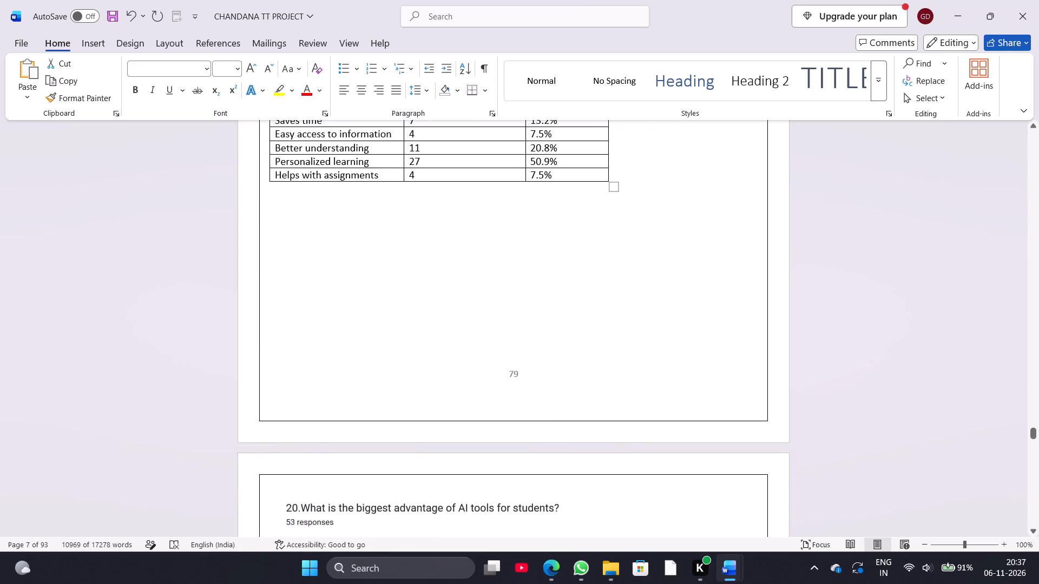
{"action": "scroll", "coordinate": [440, 248], "scroll_direction": "up", "scroll_amount": 13}
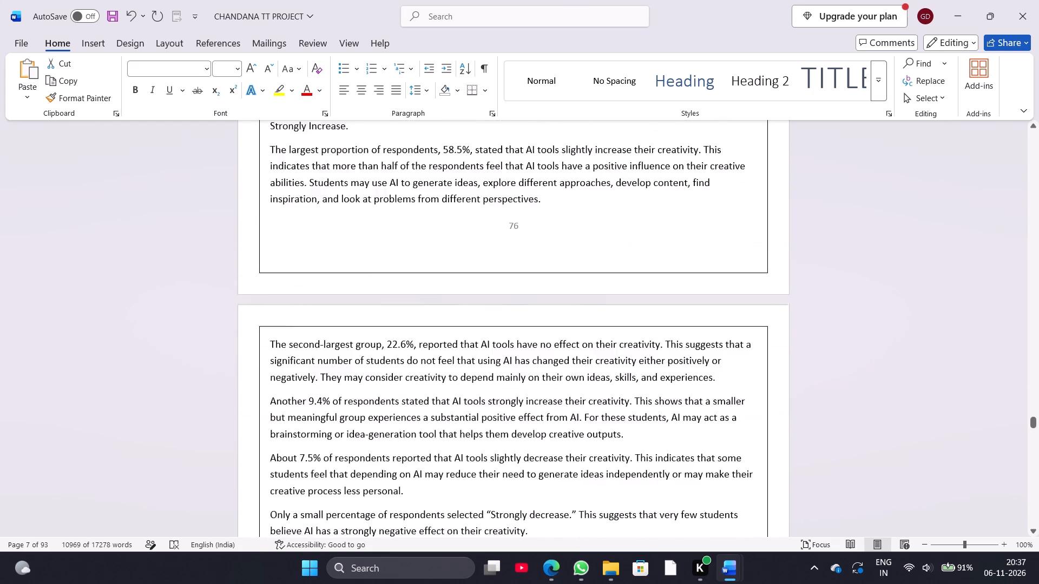
{"action": "scroll", "coordinate": [440, 248], "scroll_direction": "up", "scroll_amount": 9}
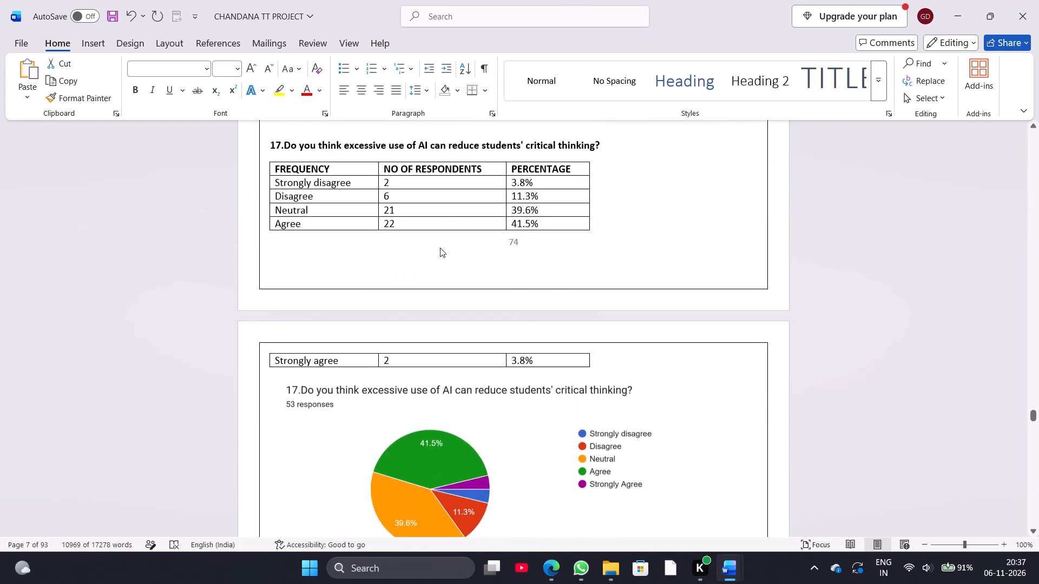
{"action": "scroll", "coordinate": [440, 248], "scroll_direction": "up", "scroll_amount": 3}
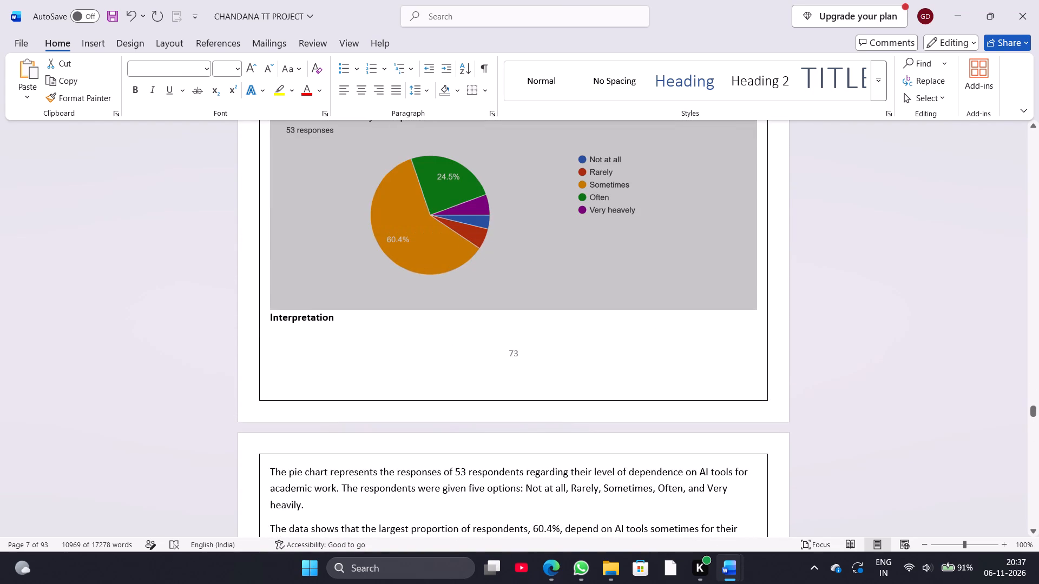
{"action": "left_click", "coordinate": [381, 356]}
{"action": "left_click", "coordinate": [269, 318]}
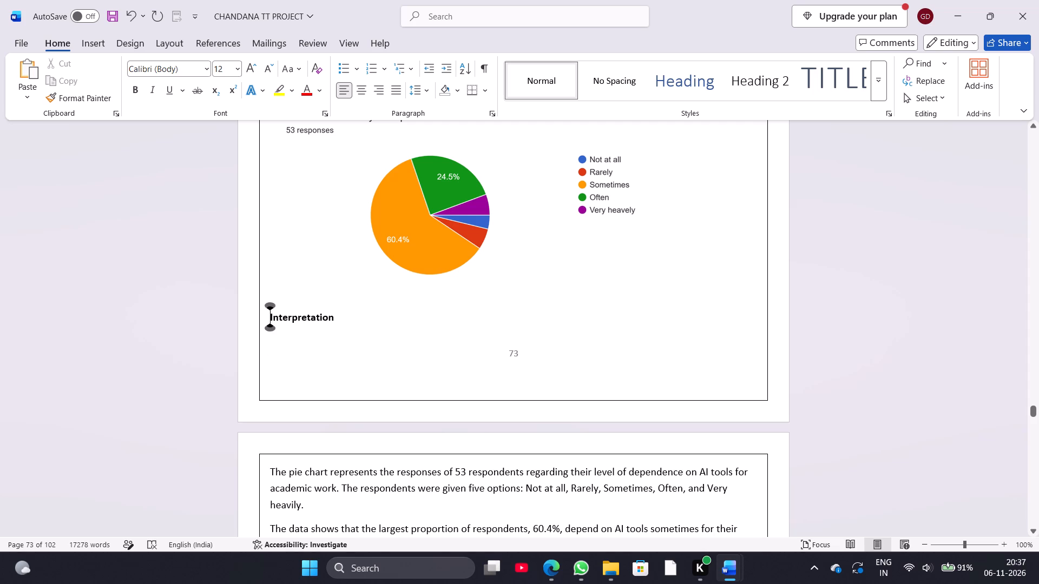
{"action": "left_click_drag", "start_coordinate": [269, 318], "coordinate": [602, 530]}
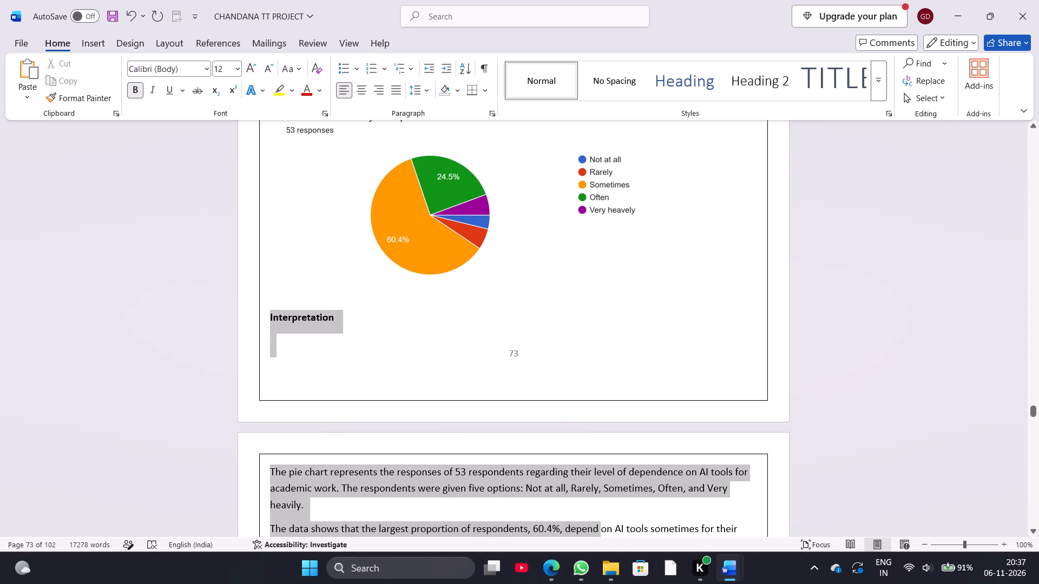
{"action": "left_click_drag", "start_coordinate": [602, 530], "coordinate": [893, 583]}
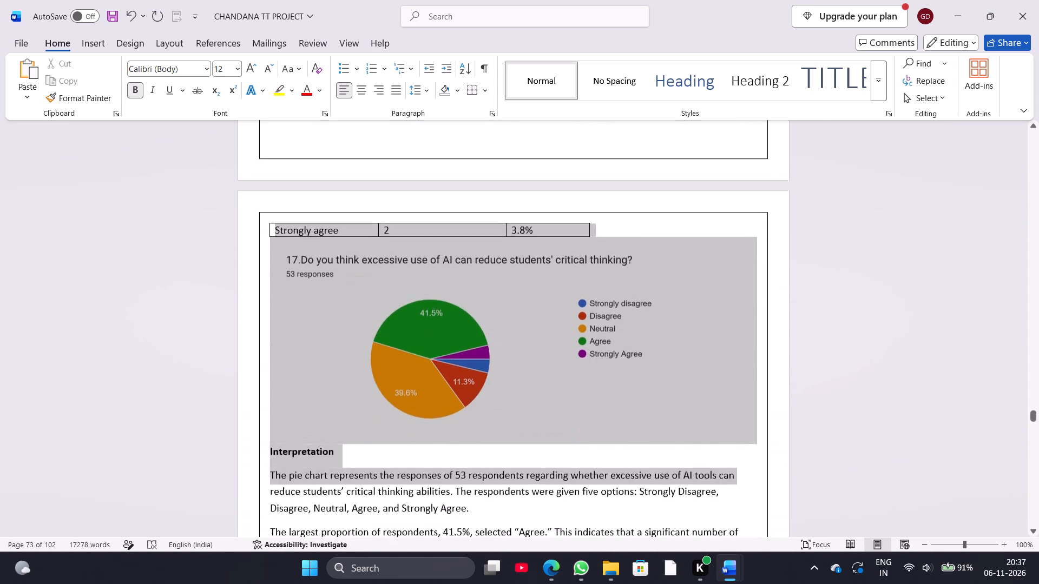
{"action": "left_click_drag", "start_coordinate": [893, 583], "coordinate": [1038, 583]}
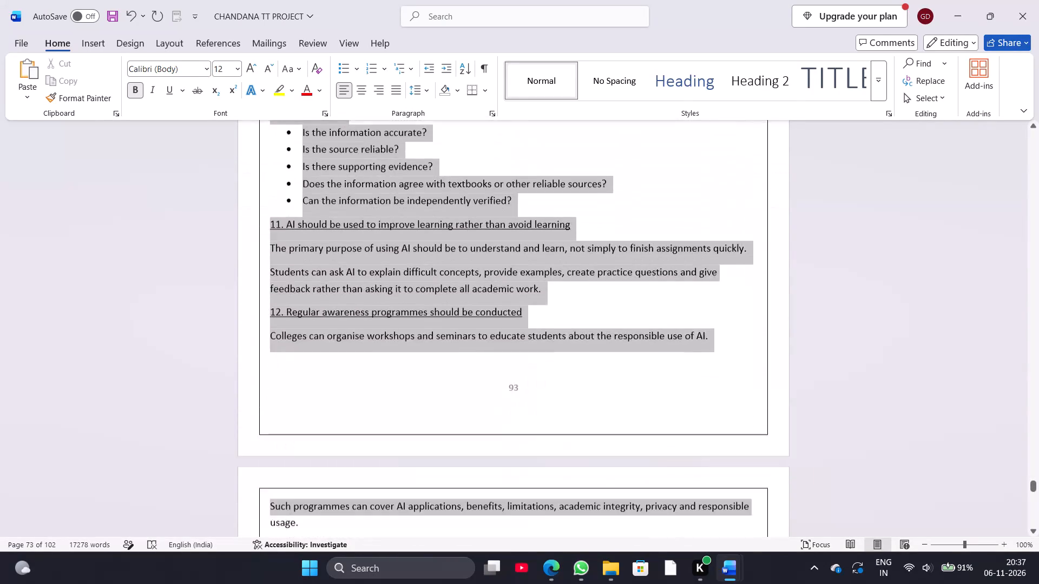
{"action": "left_click_drag", "start_coordinate": [1038, 583], "coordinate": [1031, 583]}
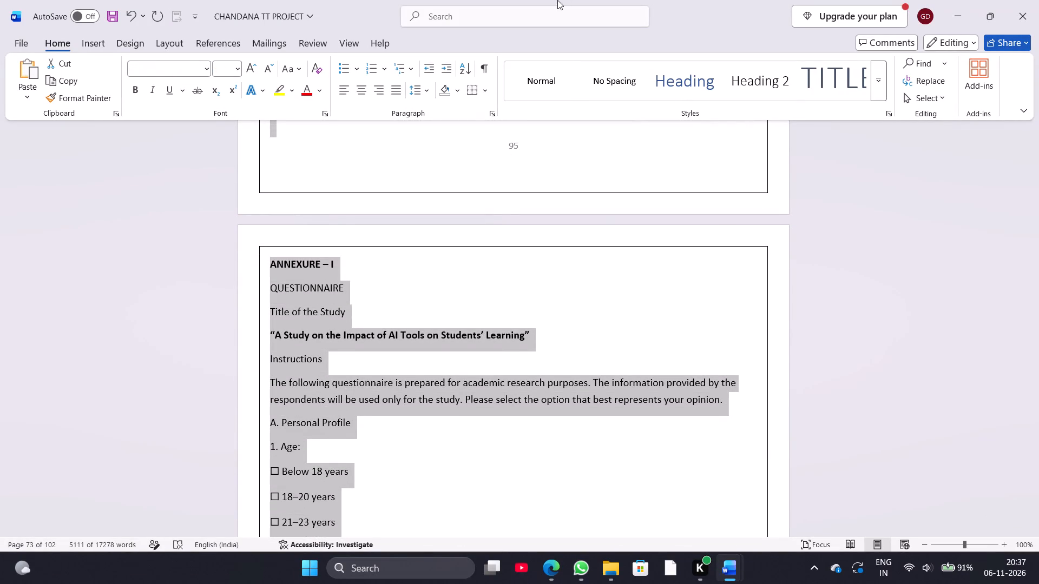
{"action": "left_click", "coordinate": [201, 70]}
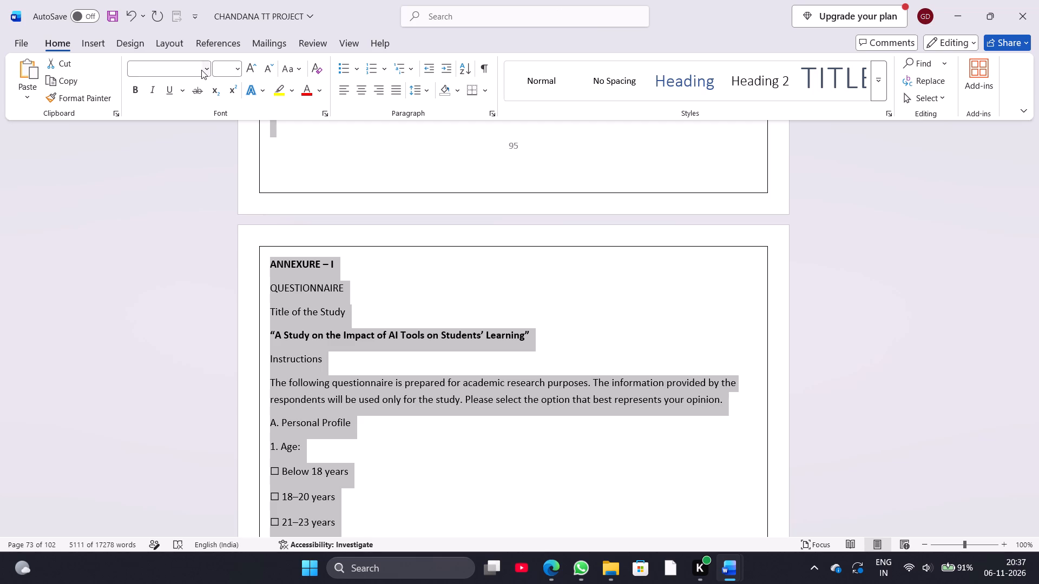
{"action": "left_click", "coordinate": [206, 70]}
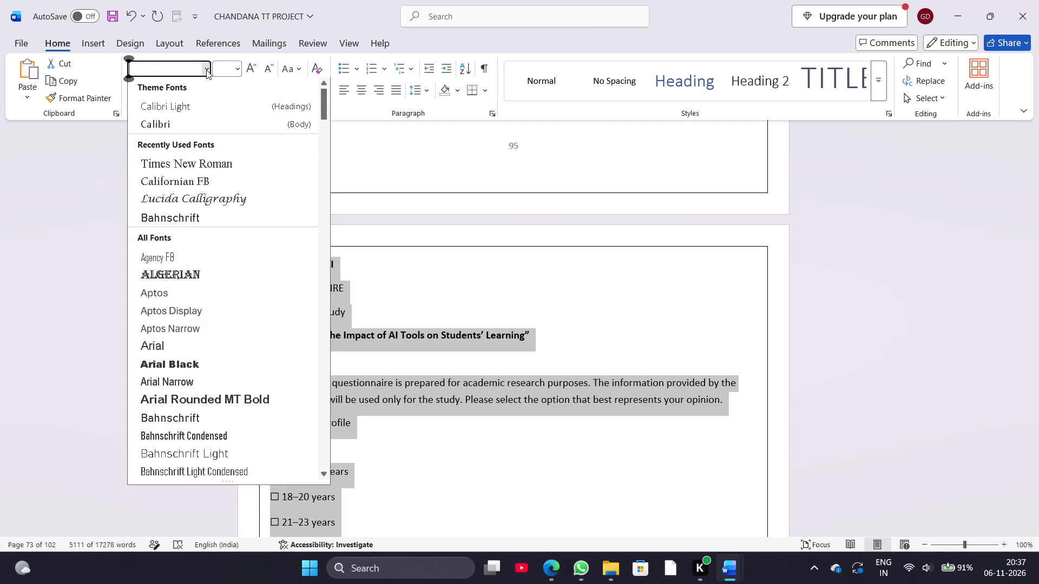
{"action": "left_click", "coordinate": [220, 169]}
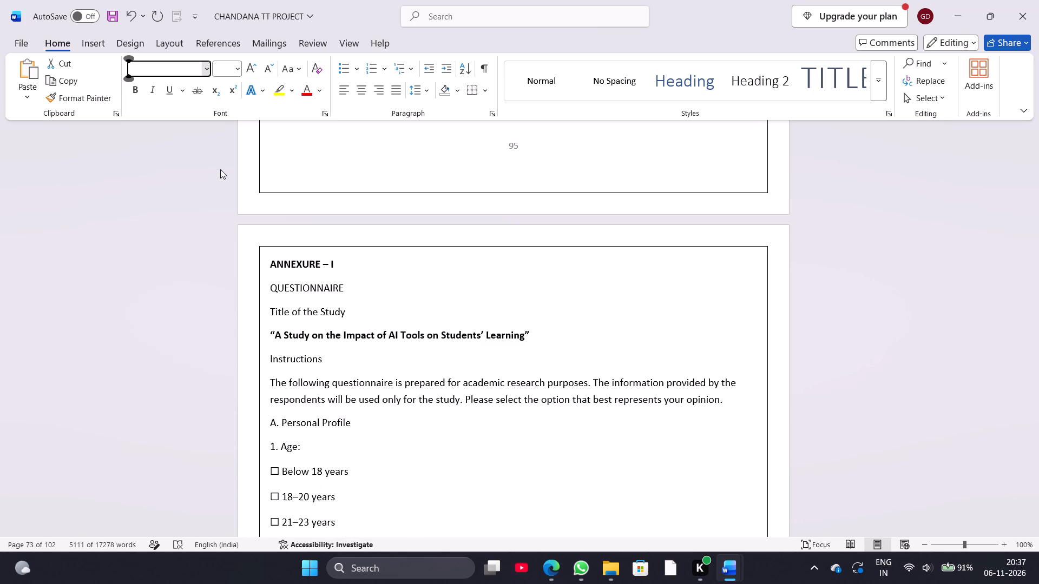
Justify the same selected text and set its line spacing to 1.5.
{"action": "left_click", "coordinate": [394, 90]}
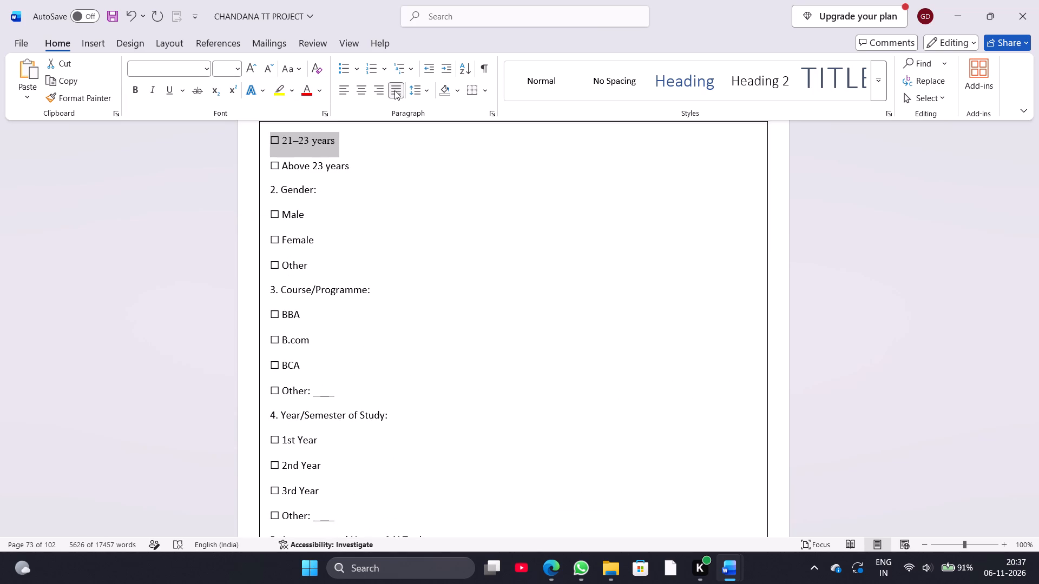
{"action": "left_click", "coordinate": [419, 92]}
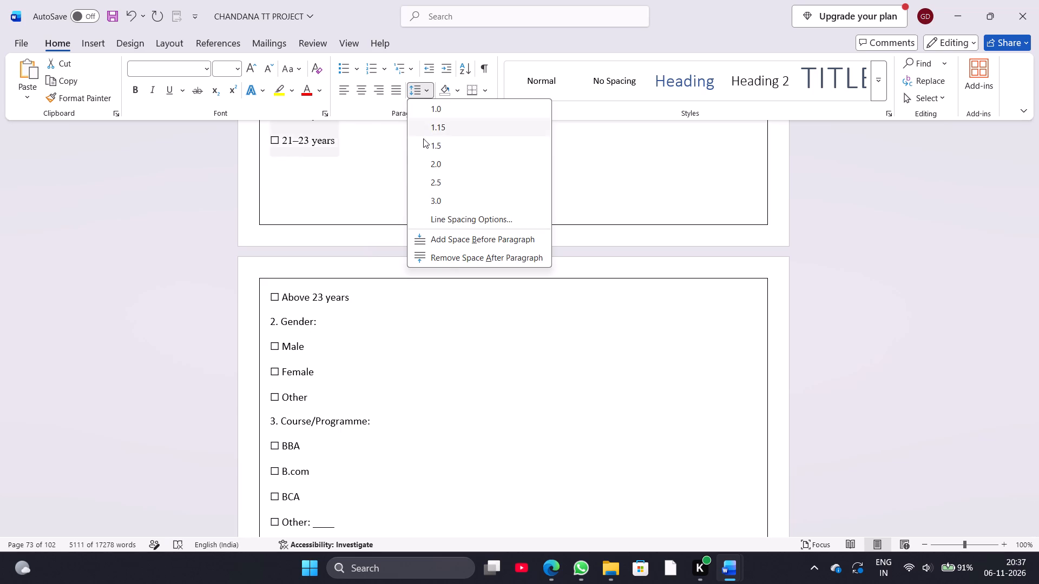
{"action": "left_click", "coordinate": [425, 144]}
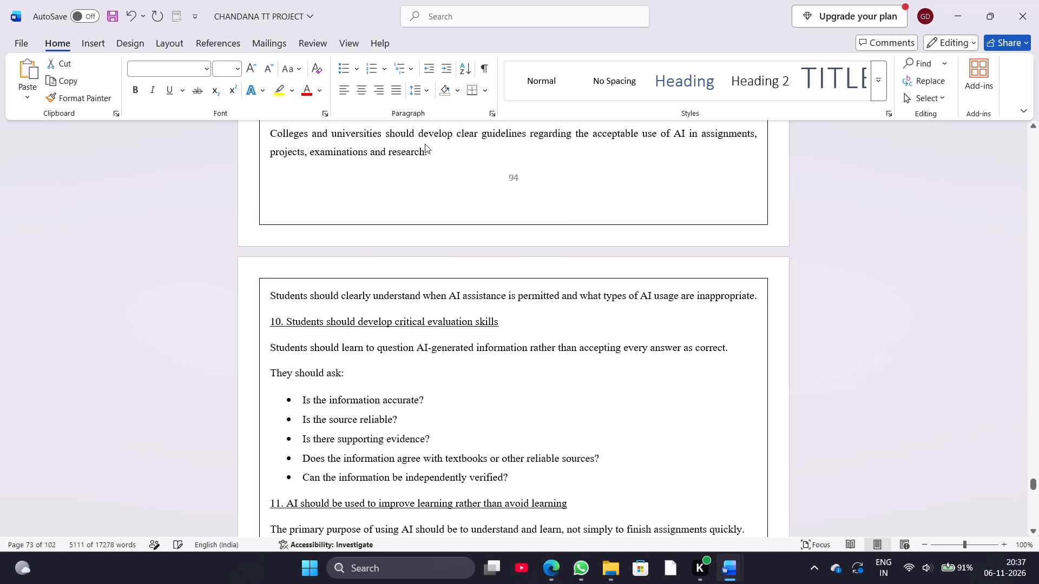
Change everything from the "ANNEXURE – I" heading to the end of the document to Times New Roman.
{"action": "scroll", "coordinate": [403, 215], "scroll_direction": "down", "scroll_amount": 3}
{"action": "scroll", "coordinate": [403, 215], "scroll_direction": "right", "scroll_amount": 1}
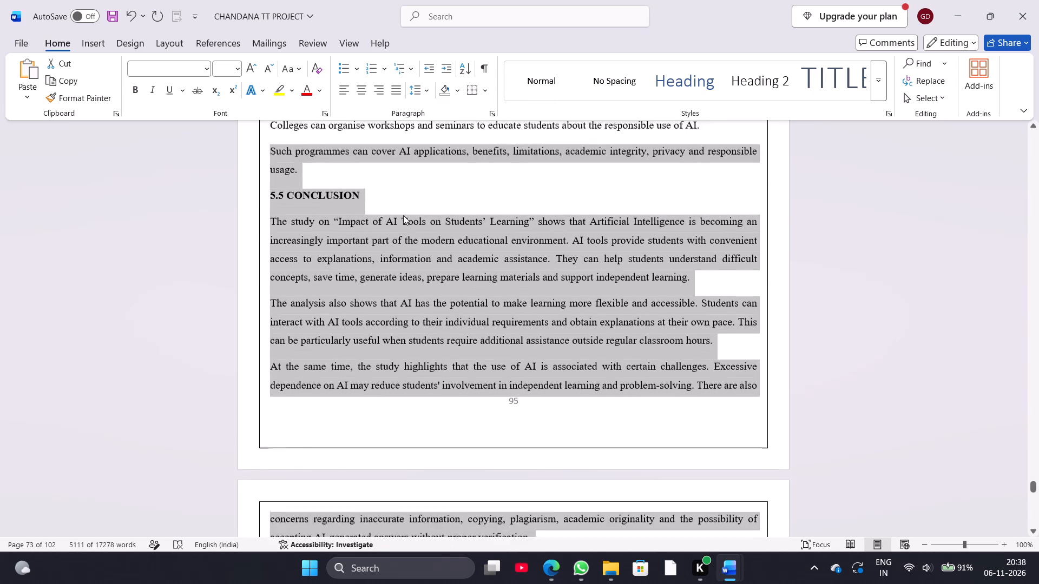
{"action": "scroll", "coordinate": [403, 215], "scroll_direction": "right", "scroll_amount": 1}
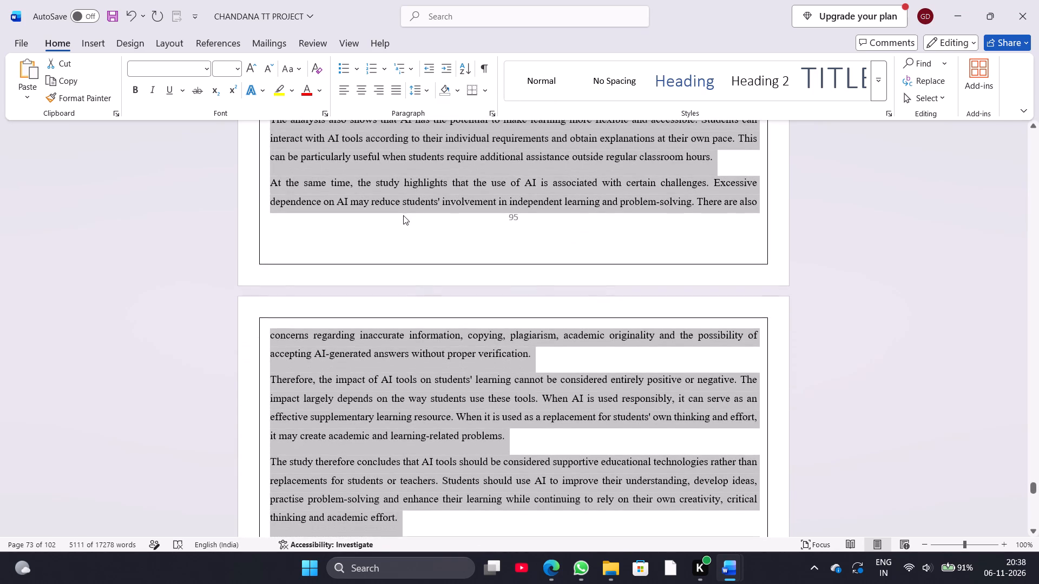
{"action": "left_click", "coordinate": [397, 264]}
{"action": "scroll", "coordinate": [397, 264], "scroll_direction": "down", "scroll_amount": 6}
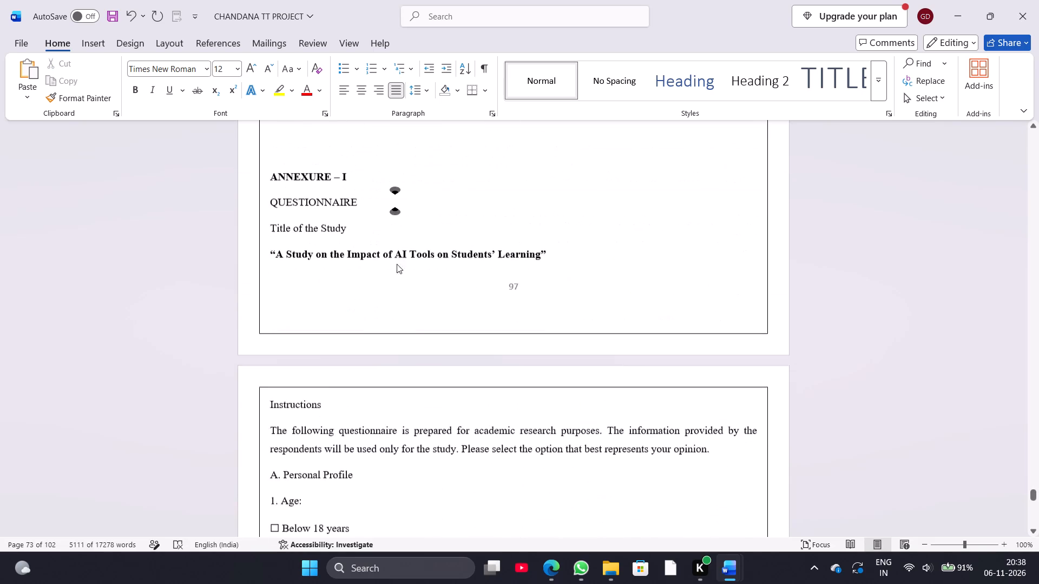
{"action": "scroll", "coordinate": [397, 264], "scroll_direction": "down", "scroll_amount": 1}
{"action": "scroll", "coordinate": [397, 264], "scroll_direction": "up", "scroll_amount": 5}
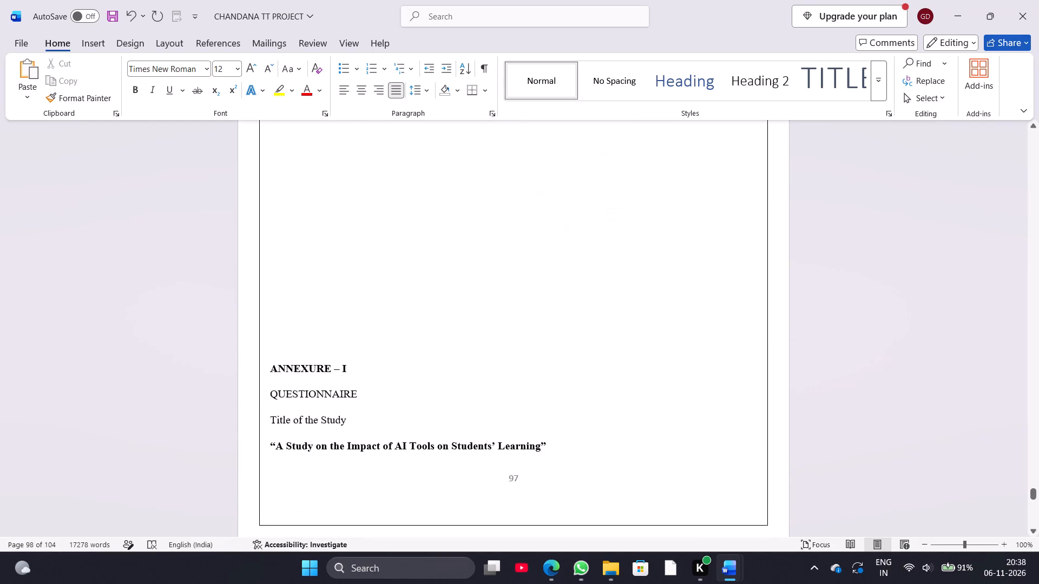
{"action": "scroll", "coordinate": [303, 366], "scroll_direction": "down", "scroll_amount": 1}
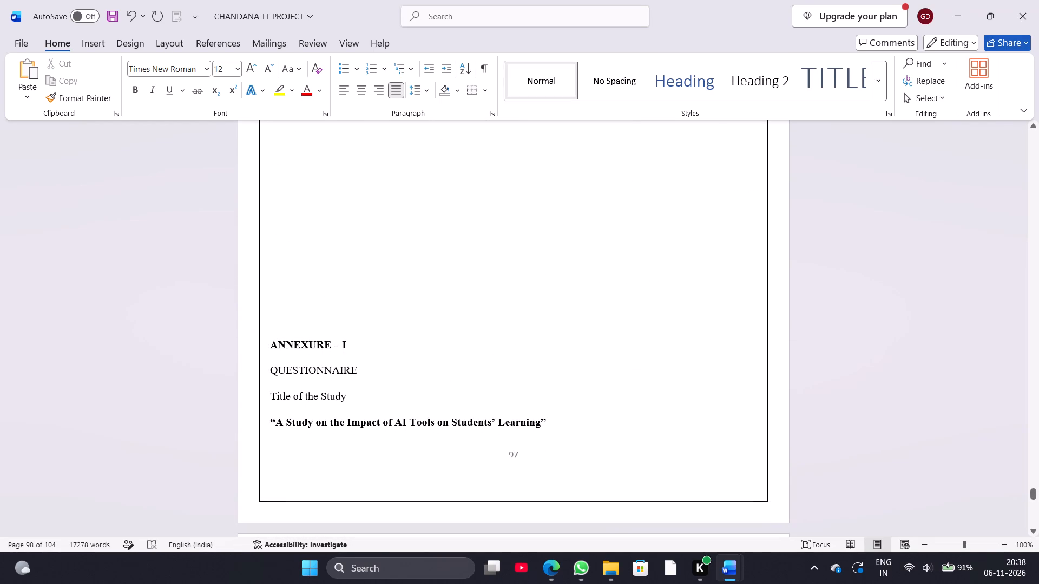
{"action": "left_click_drag", "start_coordinate": [271, 340], "coordinate": [557, 583]}
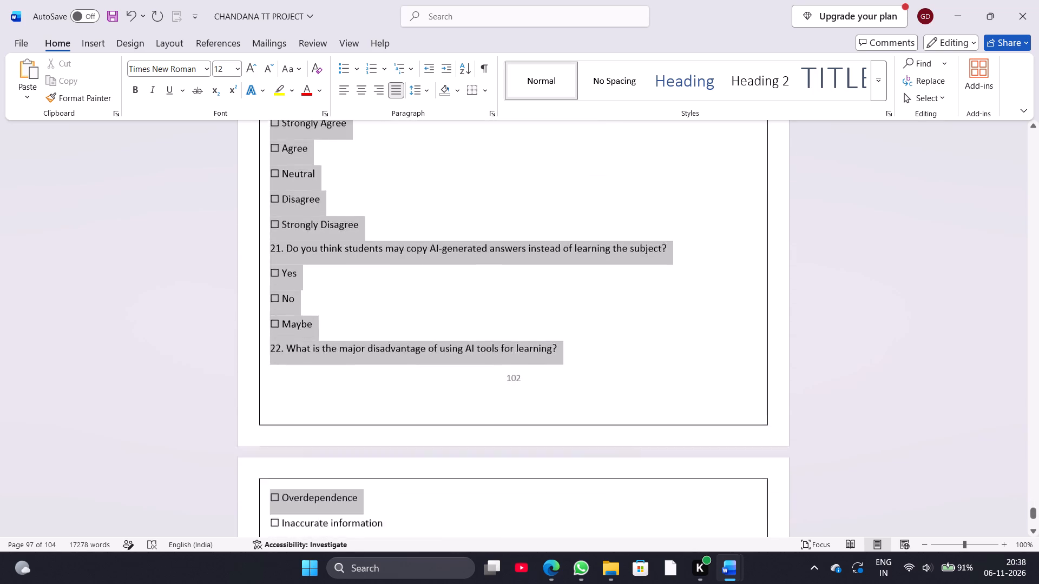
{"action": "left_click_drag", "start_coordinate": [557, 583], "coordinate": [409, 310]}
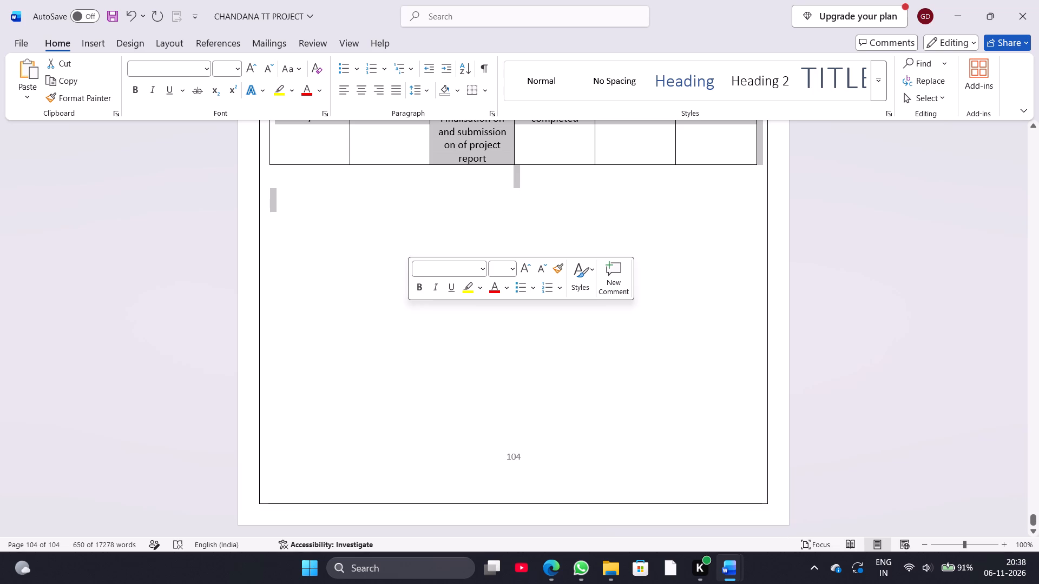
{"action": "left_click", "coordinate": [201, 65]}
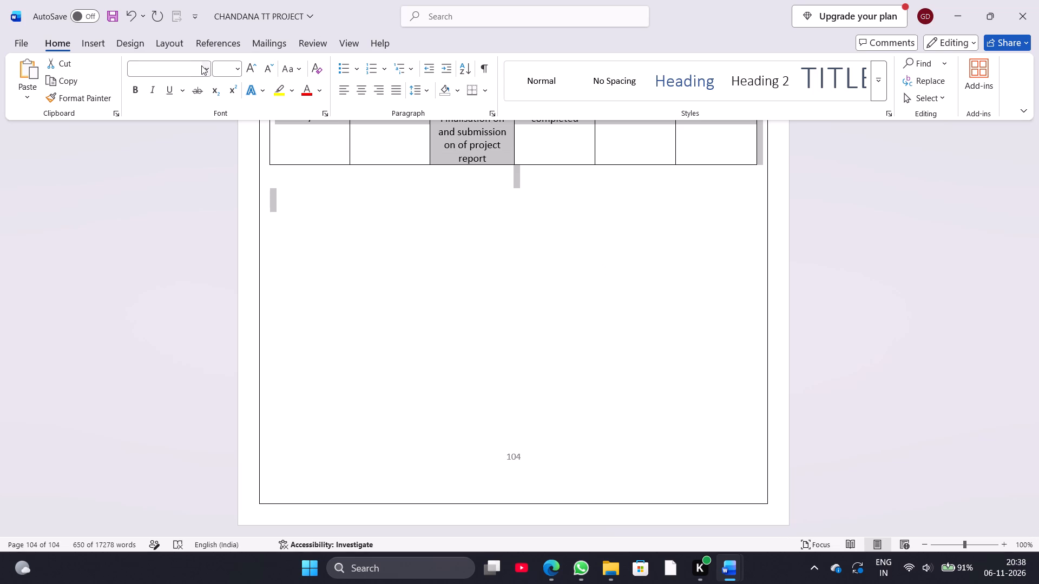
{"action": "left_click", "coordinate": [207, 68]}
{"action": "left_click", "coordinate": [208, 163]}
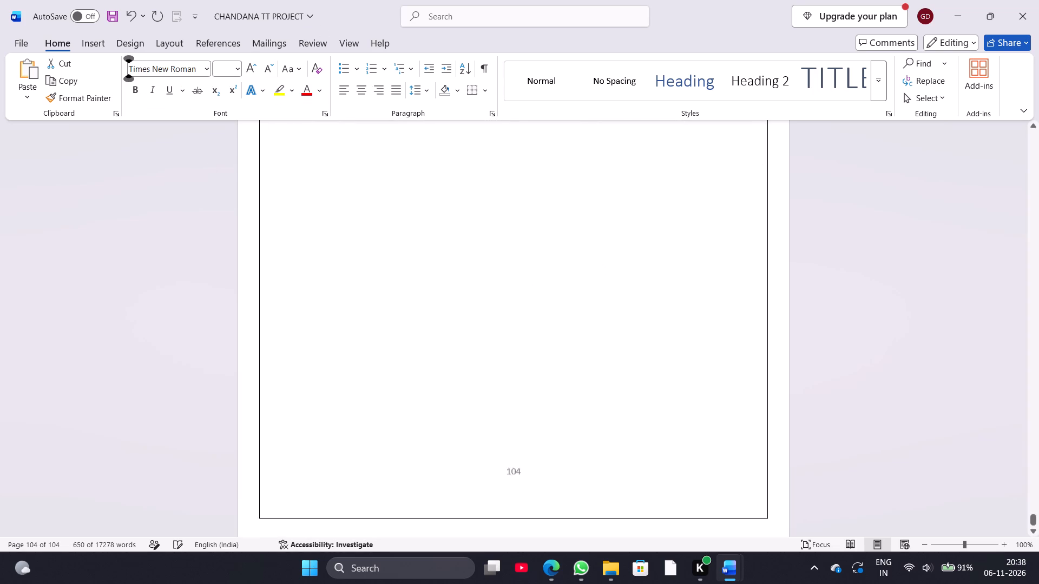
Justify the selected annexure and log sheet content and set its line spacing to 1.5.
{"action": "left_click", "coordinate": [395, 92]}
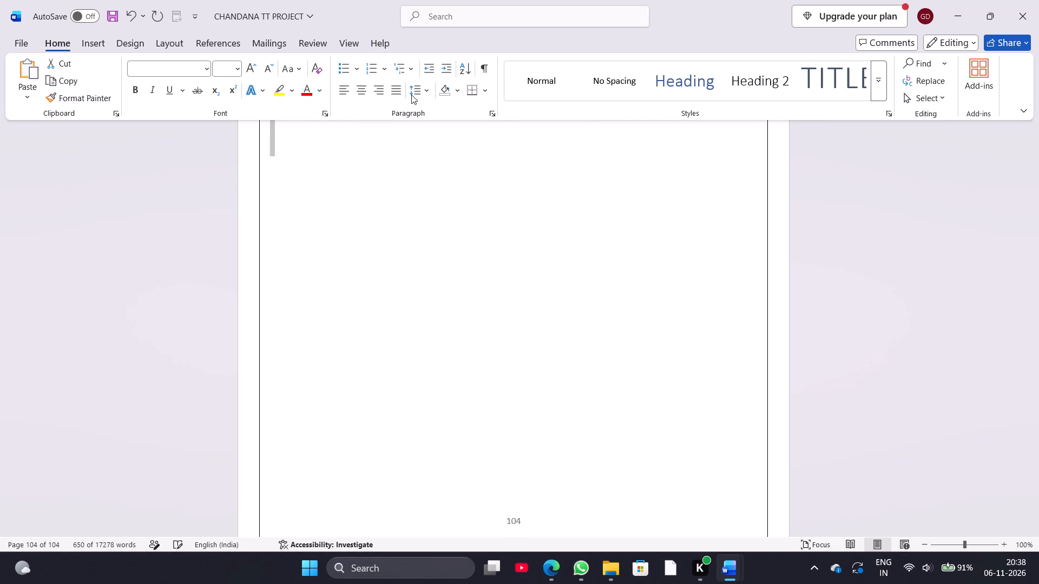
{"action": "left_click", "coordinate": [411, 95]}
{"action": "left_click", "coordinate": [416, 142]}
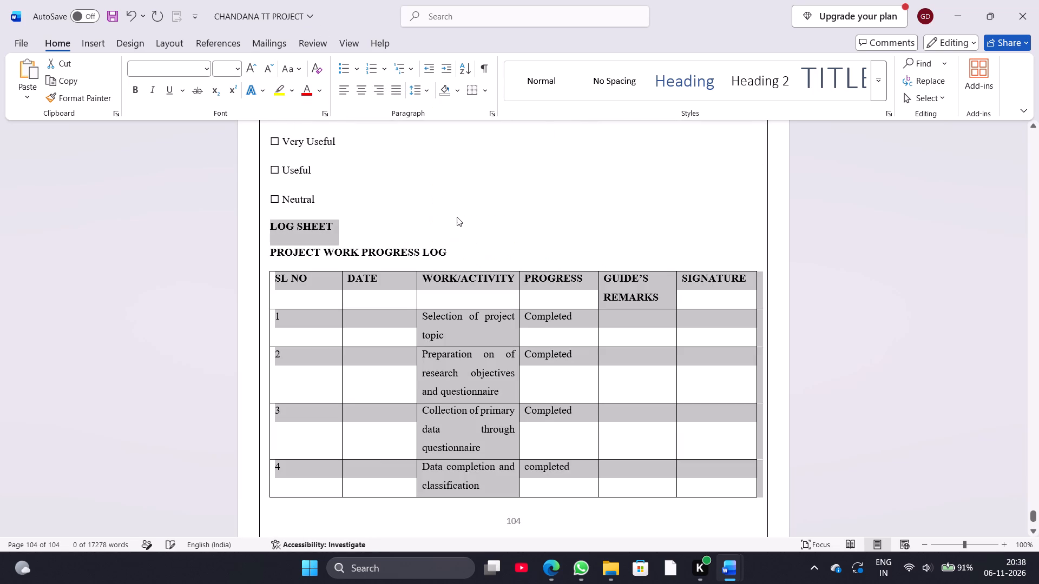
Delete the whole log sheet section at the document's end, including its headings and the project work progress table.
{"action": "scroll", "coordinate": [457, 217], "scroll_direction": "down", "scroll_amount": 1}
{"action": "left_click_drag", "start_coordinate": [319, 167], "coordinate": [270, 179]}
{"action": "left_click", "coordinate": [270, 179]}
{"action": "left_click_drag", "start_coordinate": [270, 179], "coordinate": [771, 583]}
{"action": "key", "text": "Delete"}
Add two blank paragraphs after the final "Neutral" option at the end of the questionnaire.
{"action": "scroll", "coordinate": [771, 583], "scroll_direction": "up", "scroll_amount": 2}
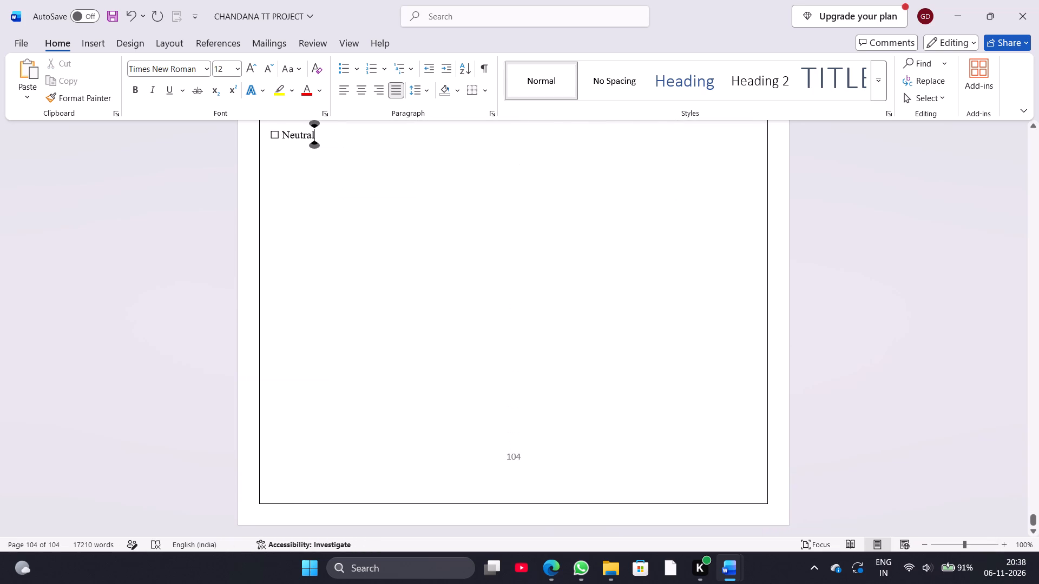
{"action": "scroll", "coordinate": [490, 370], "scroll_direction": "up", "scroll_amount": 6}
{"action": "scroll", "coordinate": [490, 370], "scroll_direction": "down", "scroll_amount": 4}
{"action": "left_click", "coordinate": [338, 276]}
{"action": "key", "text": "Return"}
{"action": "key", "text": "Return"}
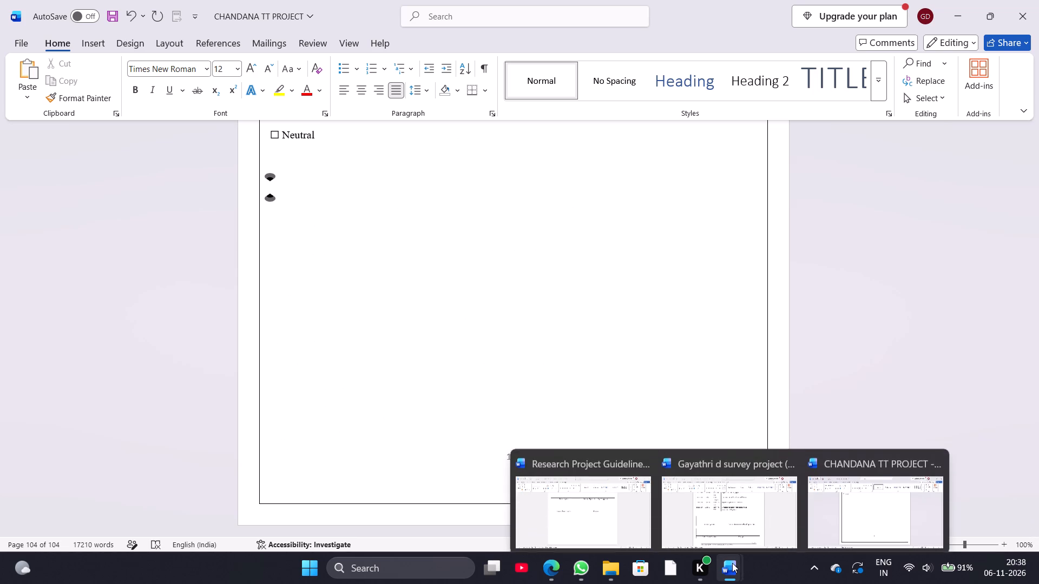
Copy the selected log book section from the Research Project Guidelines document and paste it at the end of the survey report.
{"action": "left_click", "coordinate": [587, 519]}
{"action": "scroll", "coordinate": [484, 320], "scroll_direction": "up", "scroll_amount": 3}
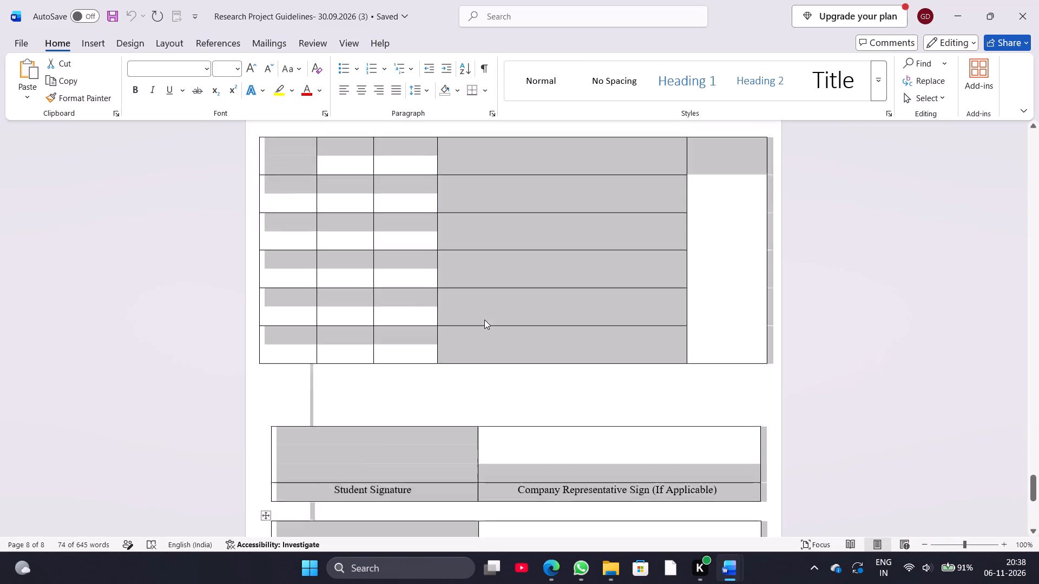
{"action": "scroll", "coordinate": [484, 320], "scroll_direction": "up", "scroll_amount": 6}
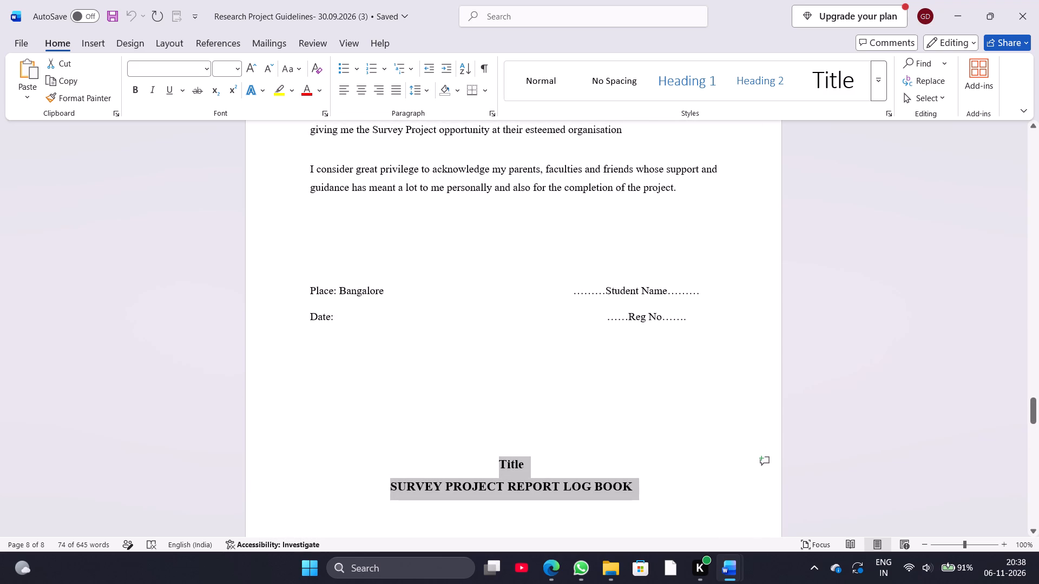
{"action": "key", "text": "ctrl+c"}
{"action": "left_click", "coordinate": [723, 507]}
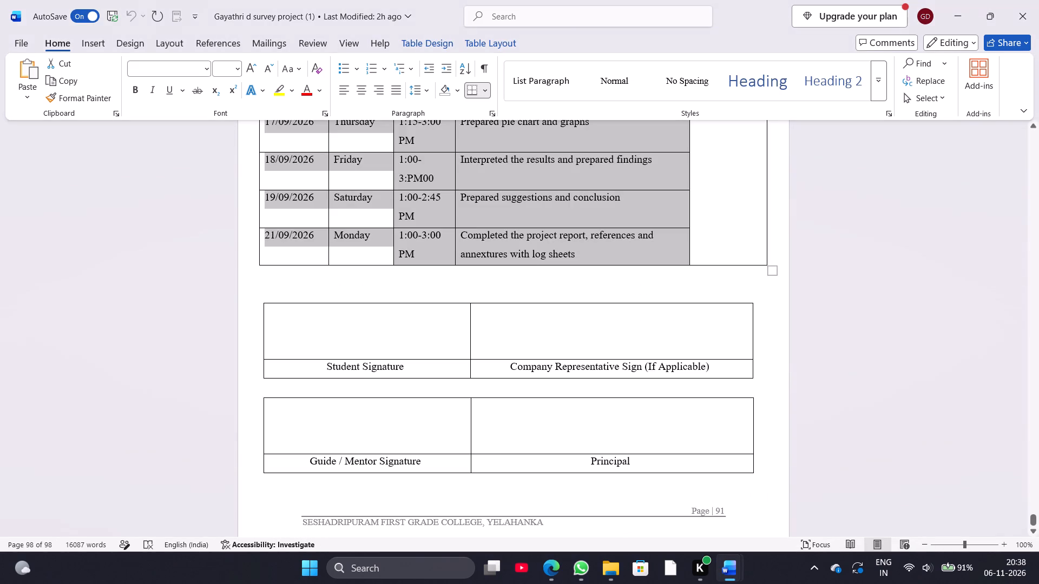
{"action": "scroll", "coordinate": [441, 398], "scroll_direction": "down", "scroll_amount": 4}
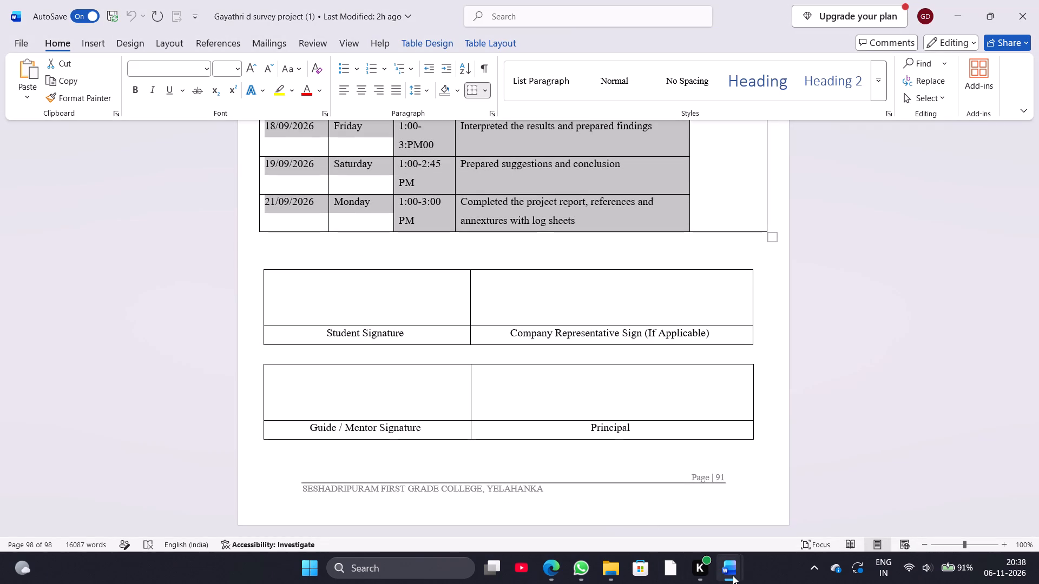
{"action": "left_click", "coordinate": [867, 499]}
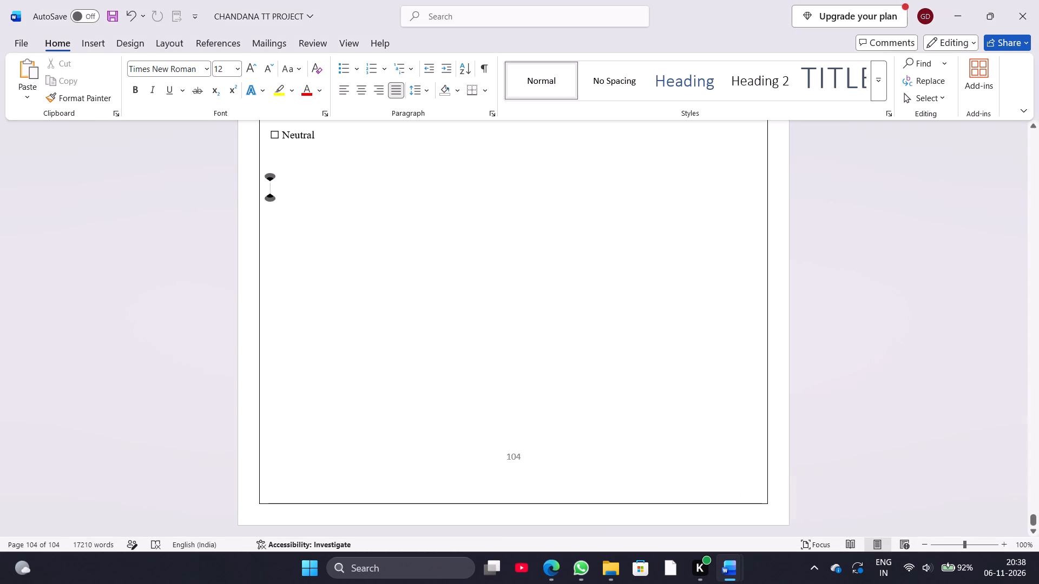
{"action": "key", "text": "ctrl+v"}
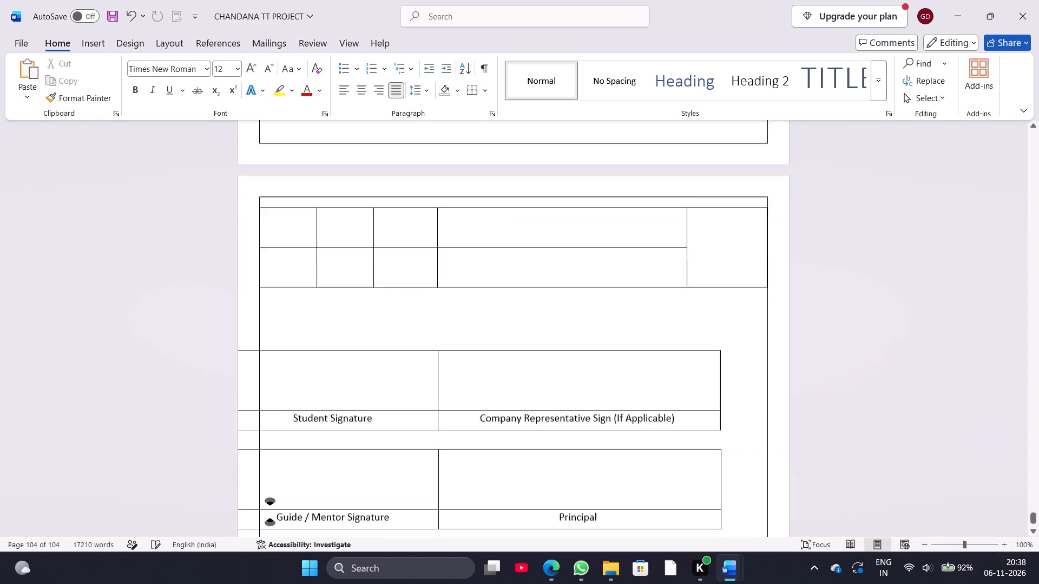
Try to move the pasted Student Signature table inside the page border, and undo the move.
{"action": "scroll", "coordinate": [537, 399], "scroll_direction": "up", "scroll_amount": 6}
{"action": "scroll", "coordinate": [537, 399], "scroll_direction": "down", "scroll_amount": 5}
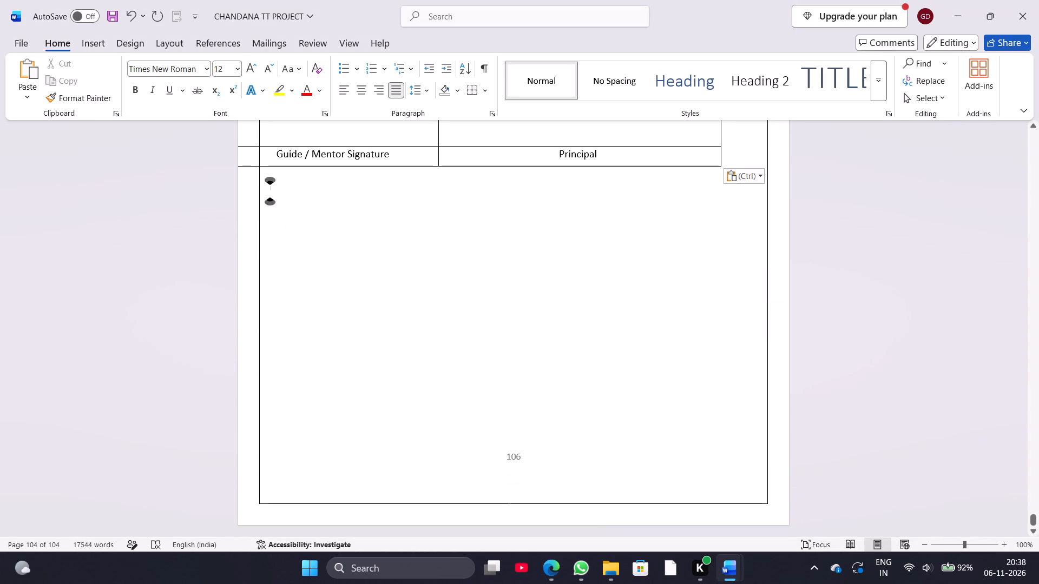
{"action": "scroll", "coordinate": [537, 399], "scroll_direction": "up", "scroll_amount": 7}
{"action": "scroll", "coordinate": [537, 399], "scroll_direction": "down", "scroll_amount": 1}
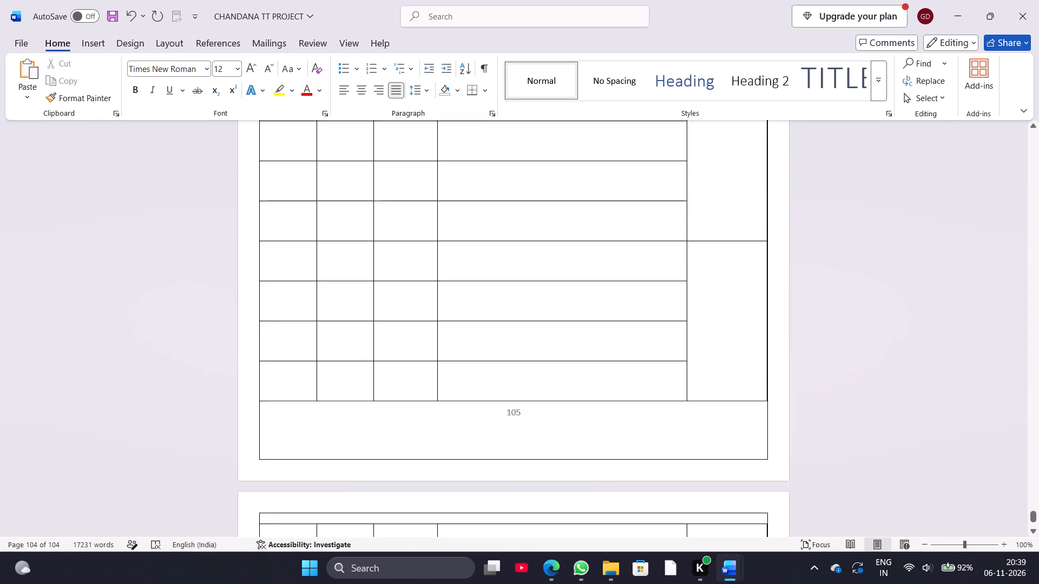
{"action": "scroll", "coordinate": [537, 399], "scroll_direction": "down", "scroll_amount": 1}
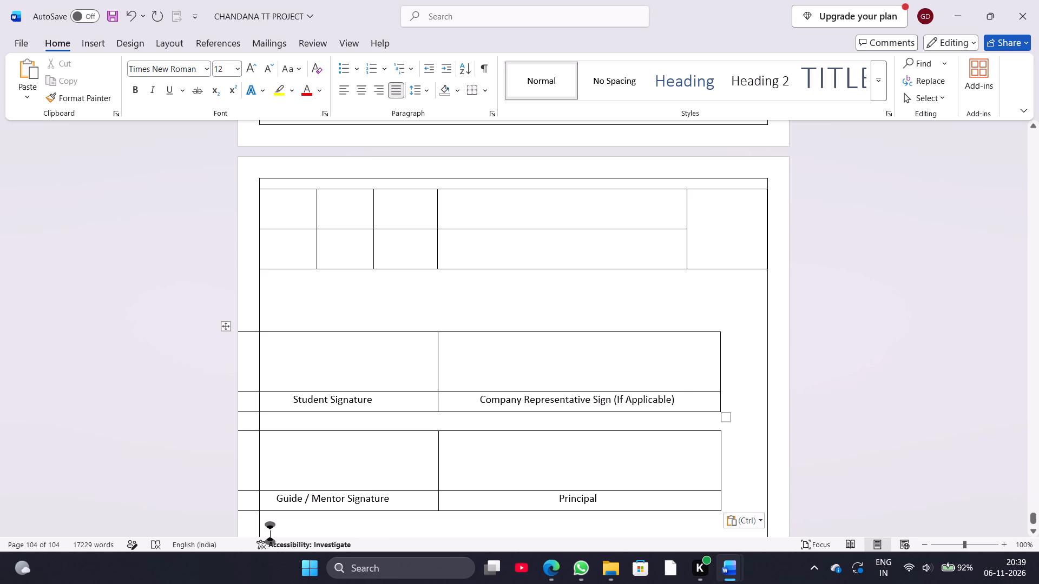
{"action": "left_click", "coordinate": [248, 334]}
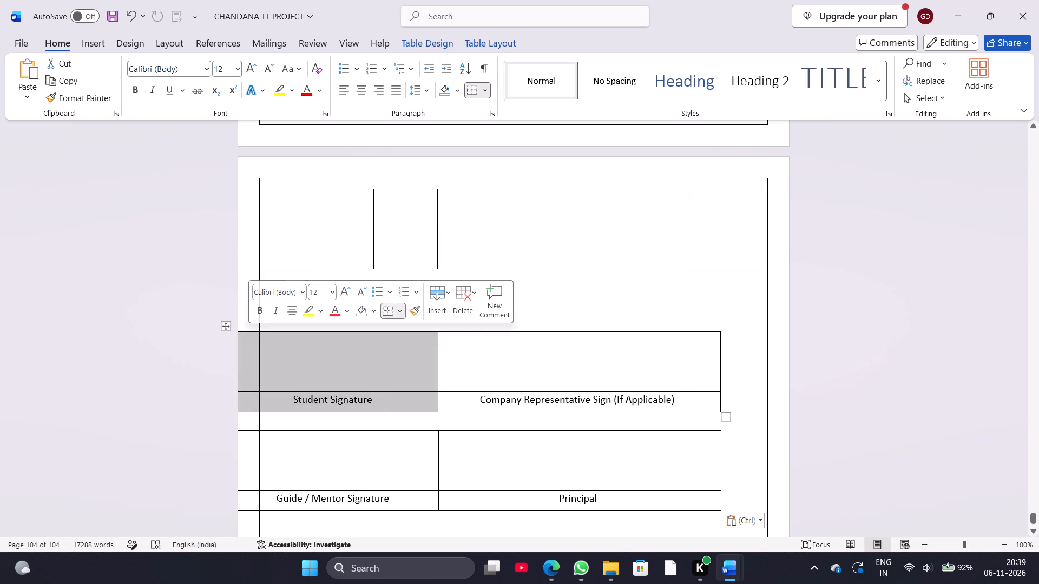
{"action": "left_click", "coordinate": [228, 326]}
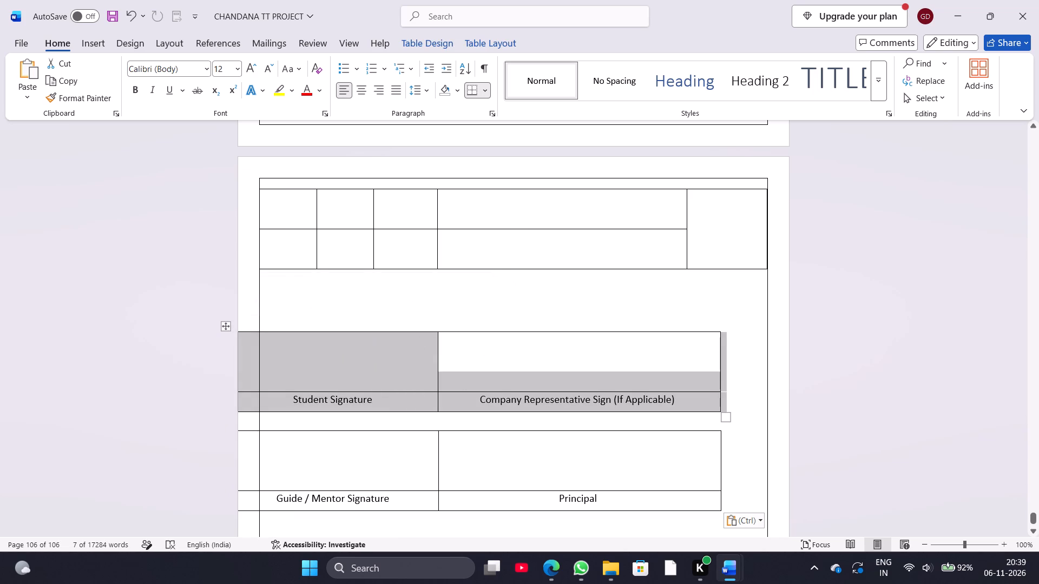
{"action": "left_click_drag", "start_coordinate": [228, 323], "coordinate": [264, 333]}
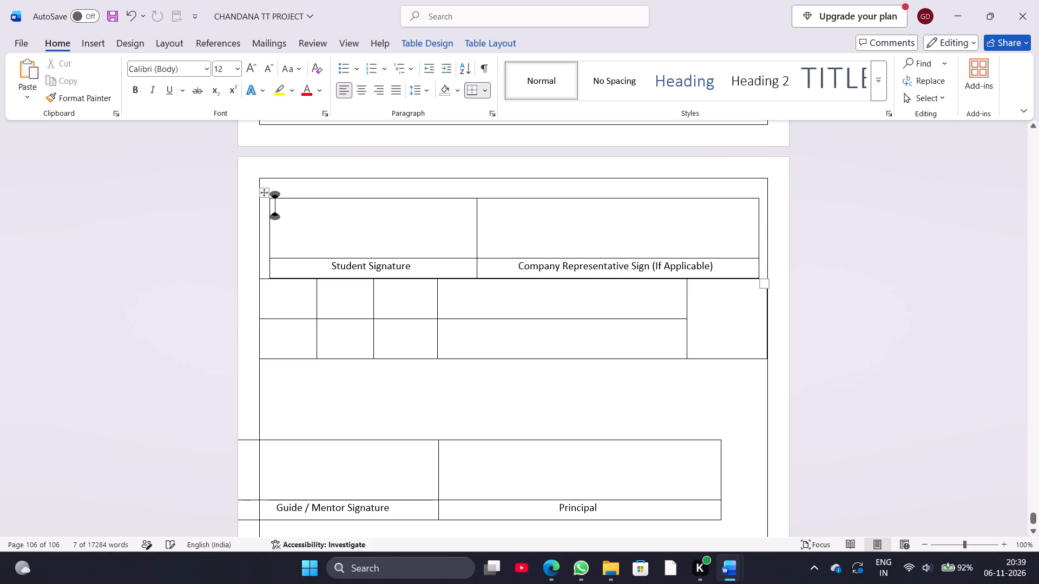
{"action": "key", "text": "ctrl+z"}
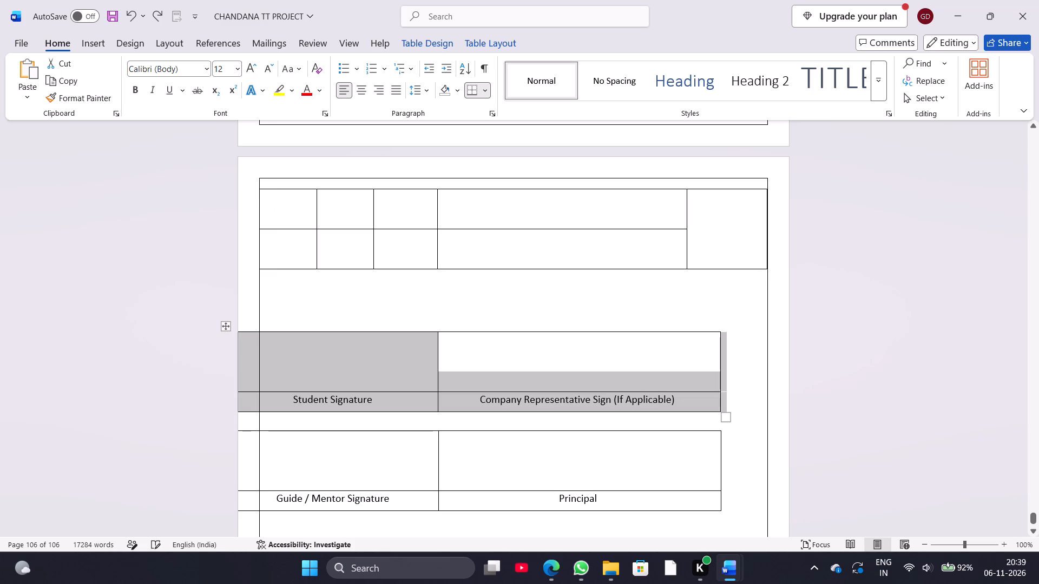
Move the Student Signature and Company Representative Sign table horizontally so it sits inside the page border, below the log table.
{"action": "left_click", "coordinate": [258, 334]}
{"action": "left_click", "coordinate": [246, 323]}
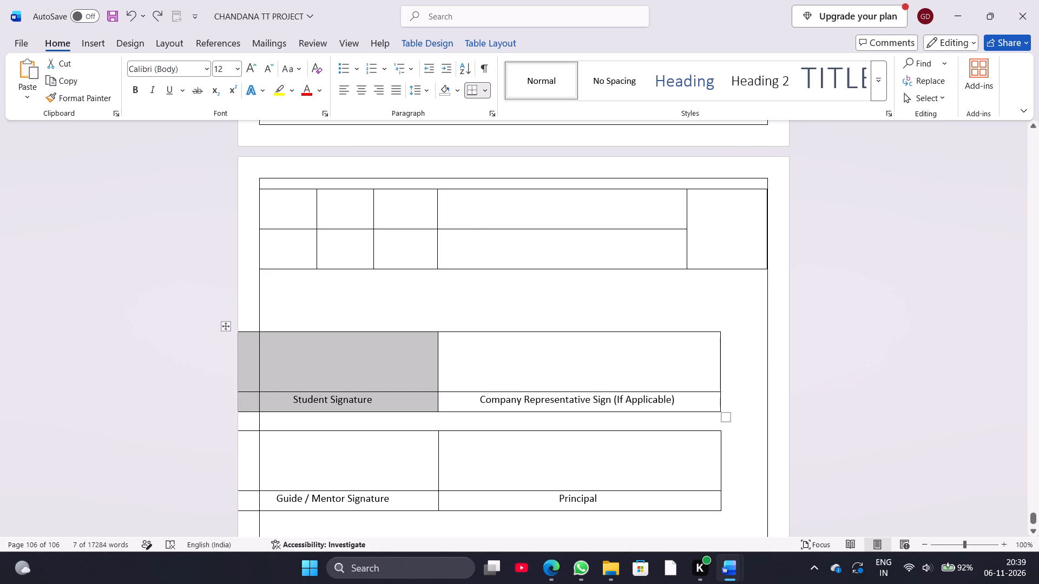
{"action": "left_click", "coordinate": [261, 328]}
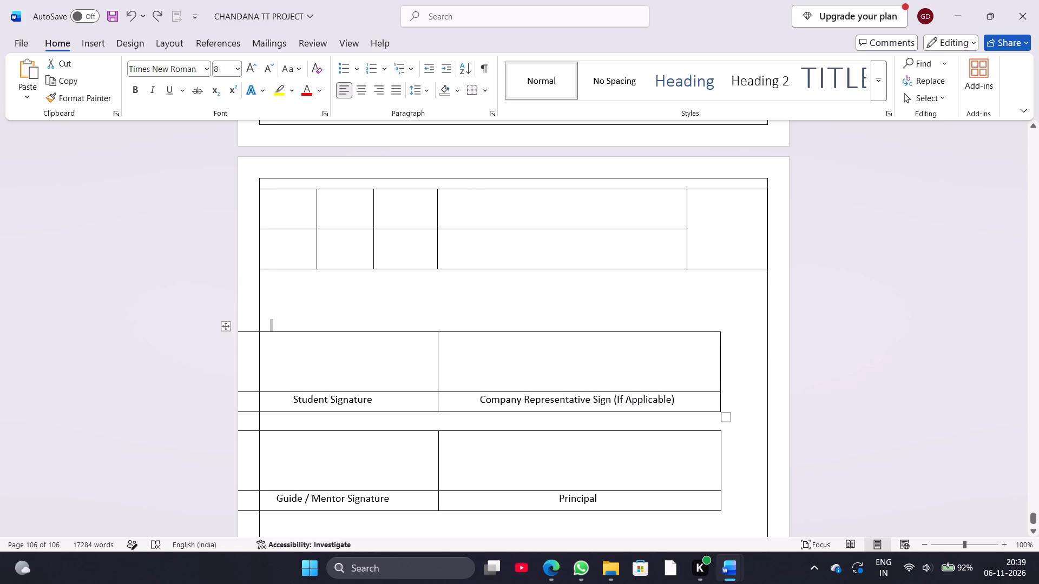
{"action": "left_click", "coordinate": [224, 323]}
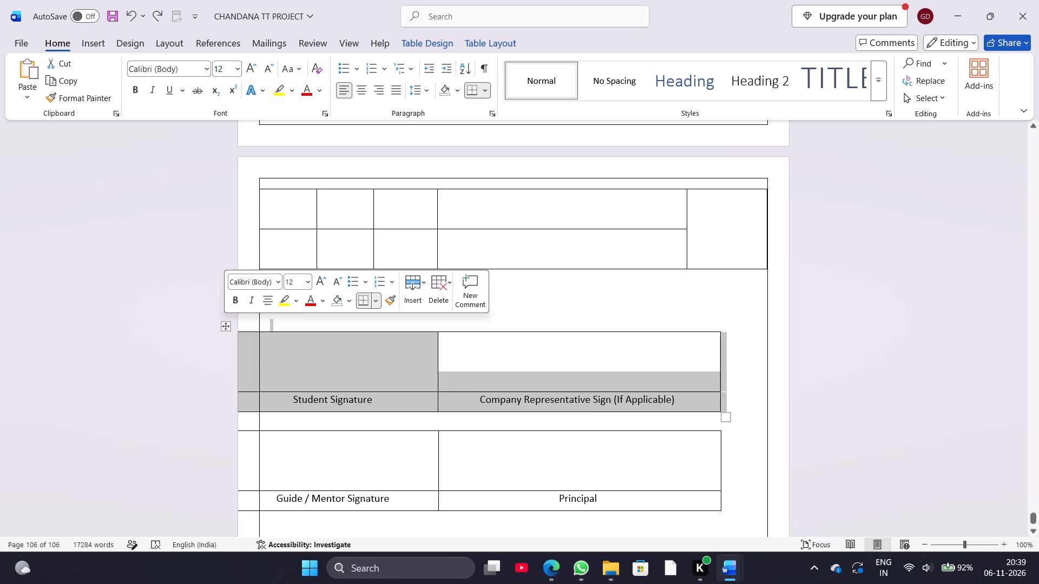
{"action": "left_click_drag", "start_coordinate": [224, 323], "coordinate": [268, 328]}
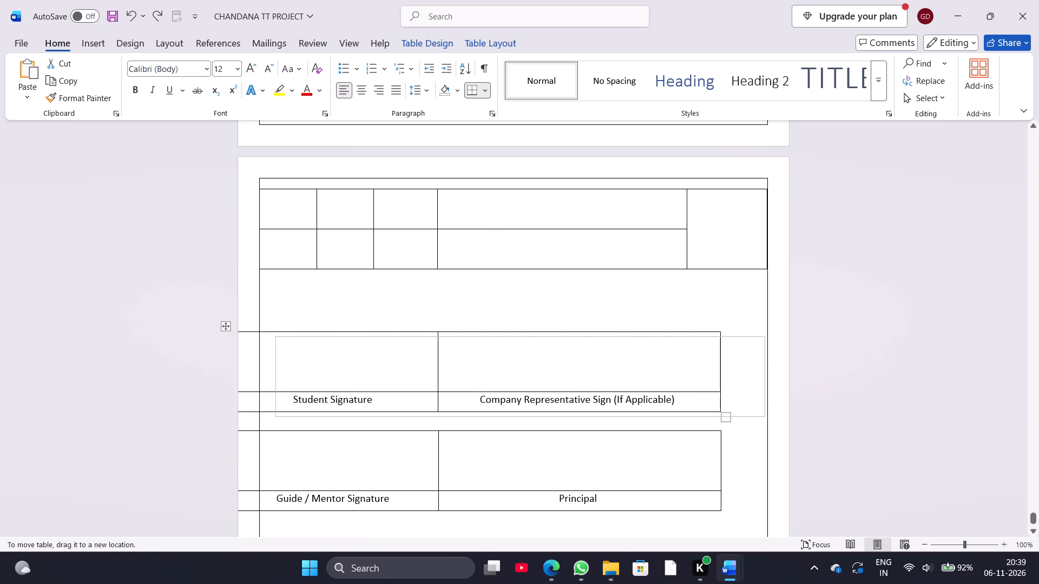
{"action": "left_click_drag", "start_coordinate": [268, 328], "coordinate": [265, 326]}
Move the Guide / Mentor Signature and Principal table inside the page border, aligned under the Student Signature table.
{"action": "scroll", "coordinate": [339, 428], "scroll_direction": "down", "scroll_amount": 1}
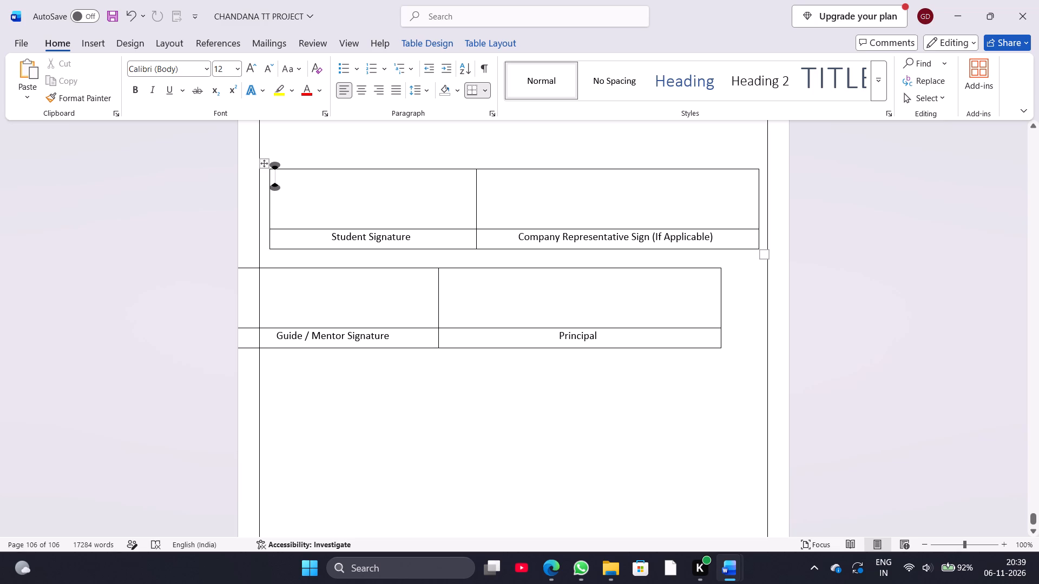
{"action": "left_click", "coordinate": [270, 276]}
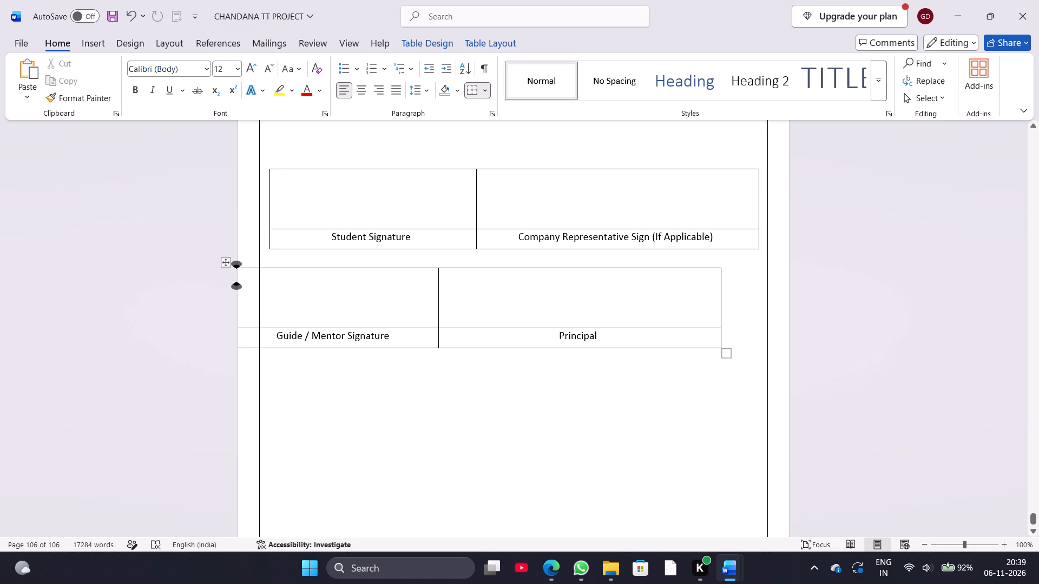
{"action": "left_click", "coordinate": [223, 264]}
{"action": "left_click_drag", "start_coordinate": [223, 264], "coordinate": [259, 274]}
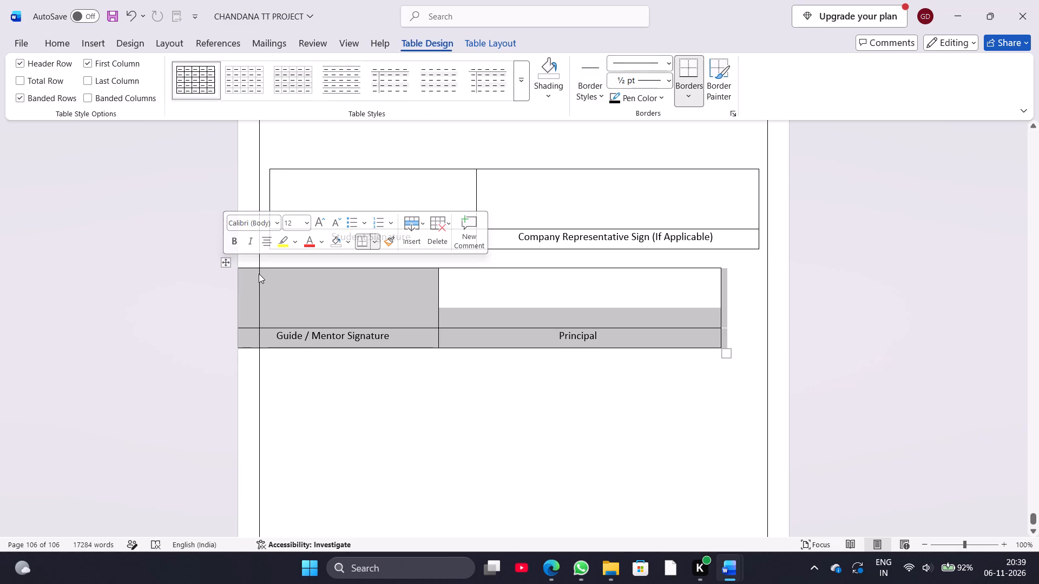
{"action": "left_click_drag", "start_coordinate": [259, 274], "coordinate": [270, 276]}
{"action": "left_click", "coordinate": [224, 263]}
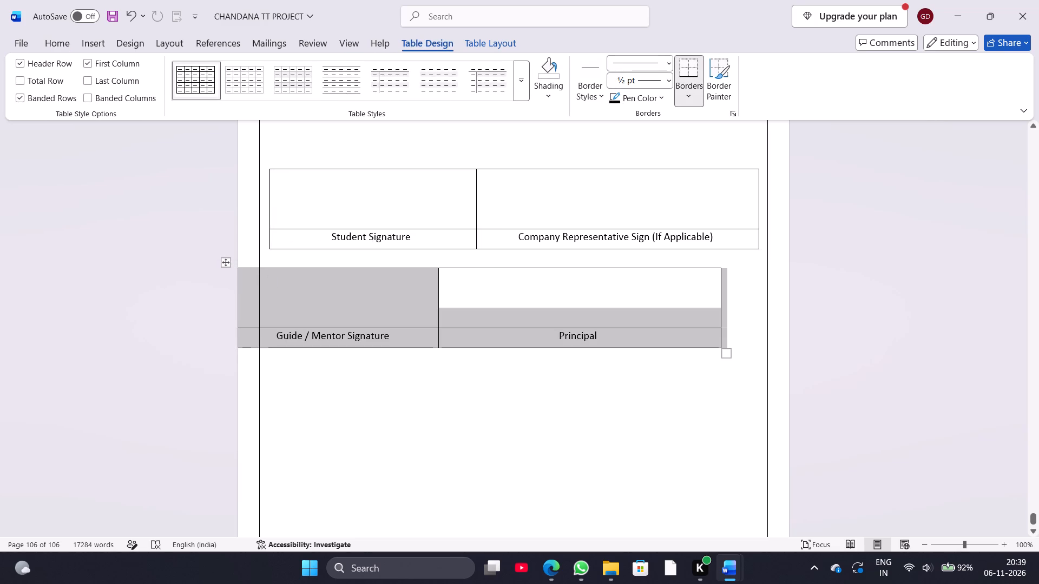
{"action": "left_click", "coordinate": [259, 274]}
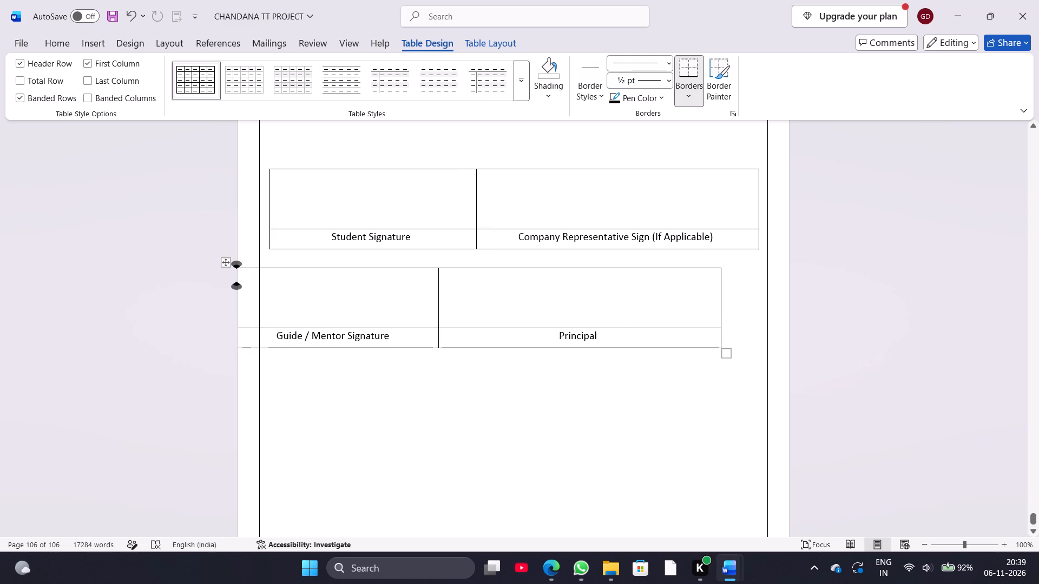
{"action": "left_click_drag", "start_coordinate": [226, 261], "coordinate": [257, 265]}
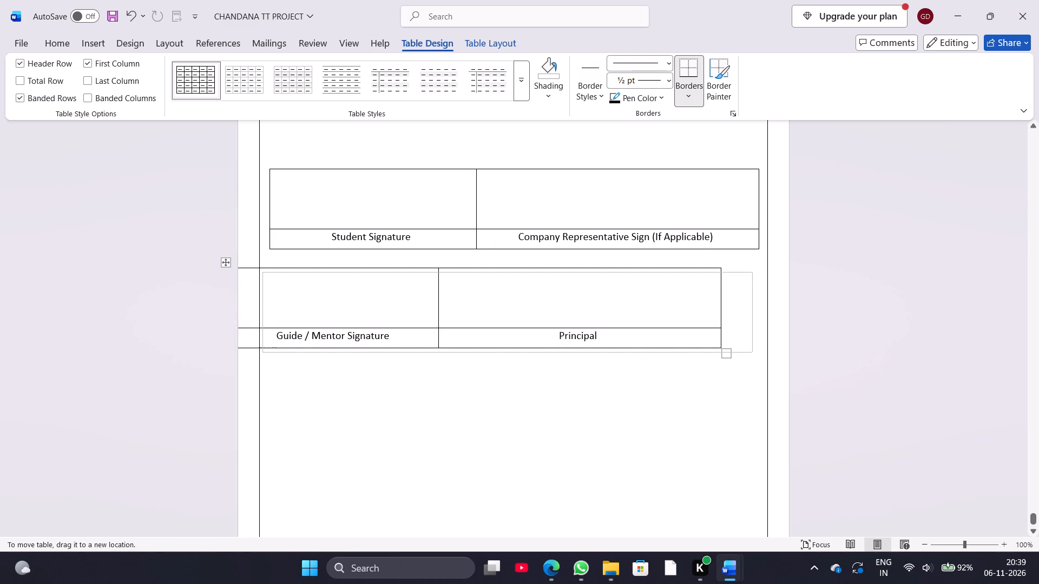
{"action": "left_click_drag", "start_coordinate": [257, 265], "coordinate": [261, 267]}
Insert blank paragraphs before the log book's "Title" heading so the log book starts at the top of a new page.
{"action": "scroll", "coordinate": [439, 307], "scroll_direction": "up", "scroll_amount": 16}
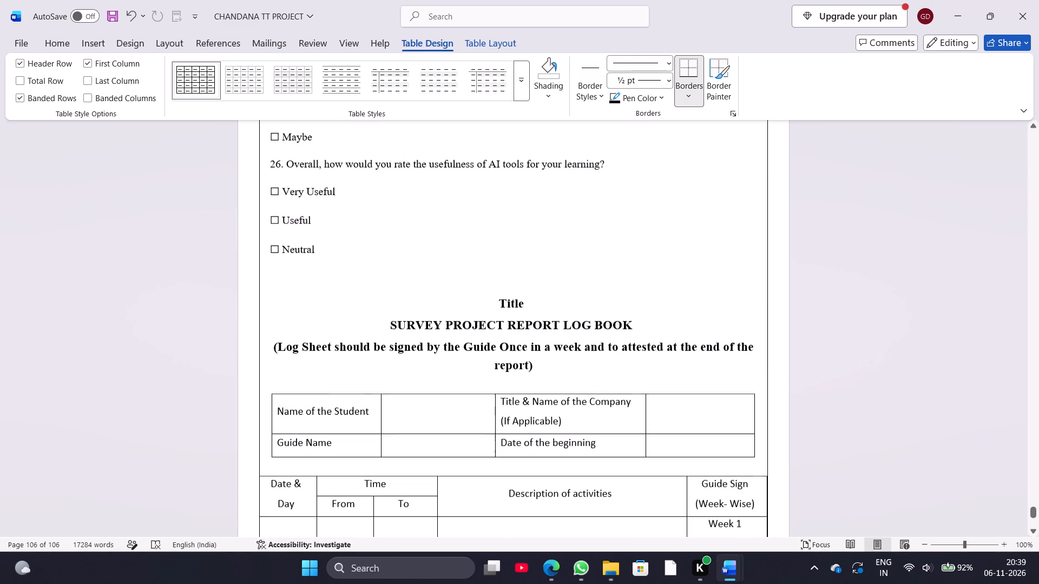
{"action": "left_click", "coordinate": [494, 300]}
{"action": "key", "text": "Return"}
{"action": "key", "text": "Return"}
{"action": "key", "text": "Return"}
{"action": "key", "text": "Return"}
{"action": "key", "text": "Return"}
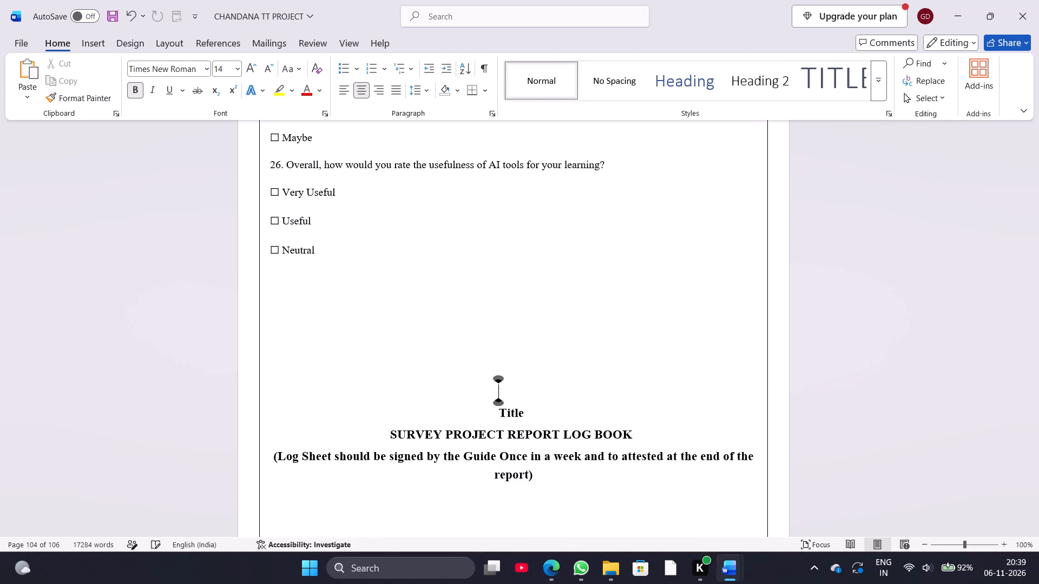
{"action": "key", "text": "Return"}
{"action": "key", "text": "Return"}
{"action": "key", "text": "Return"}
{"action": "key", "text": "Return"}
{"action": "key", "text": "Return"}
{"action": "key", "text": "Return"}
{"action": "key", "text": "Return"}
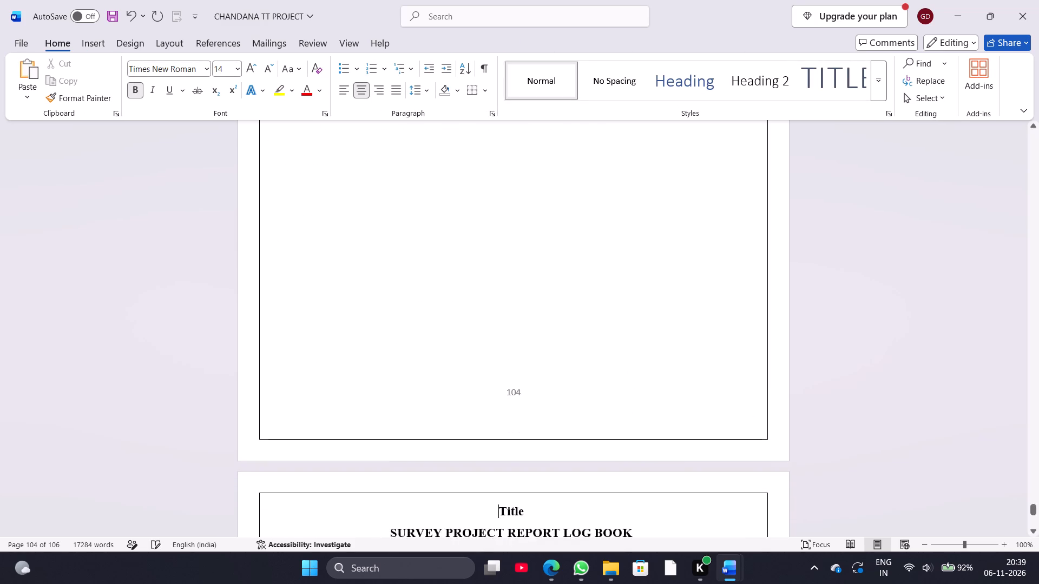
{"action": "key", "text": "Return"}
{"action": "key", "text": "BackSpace"}
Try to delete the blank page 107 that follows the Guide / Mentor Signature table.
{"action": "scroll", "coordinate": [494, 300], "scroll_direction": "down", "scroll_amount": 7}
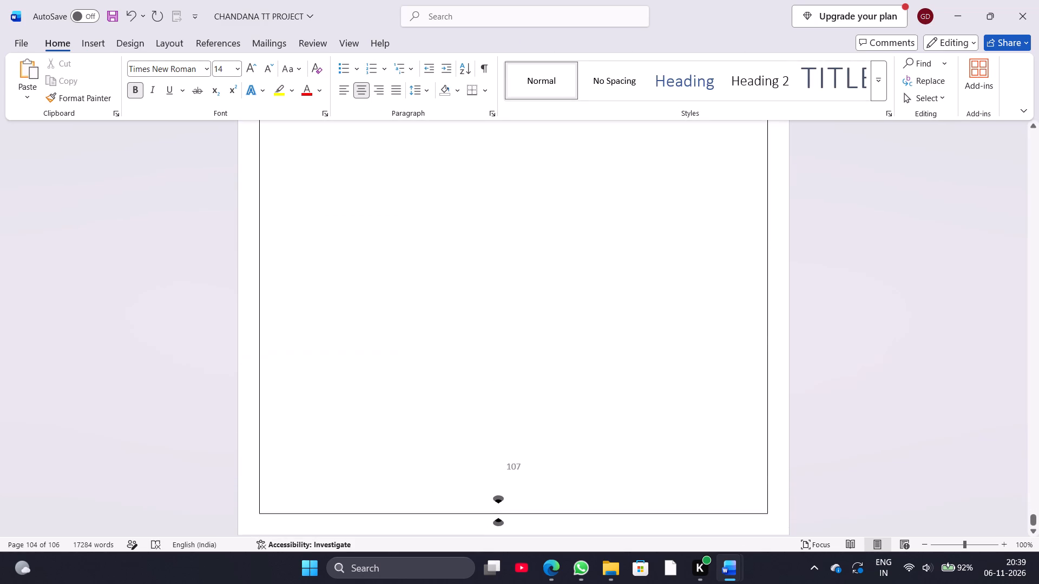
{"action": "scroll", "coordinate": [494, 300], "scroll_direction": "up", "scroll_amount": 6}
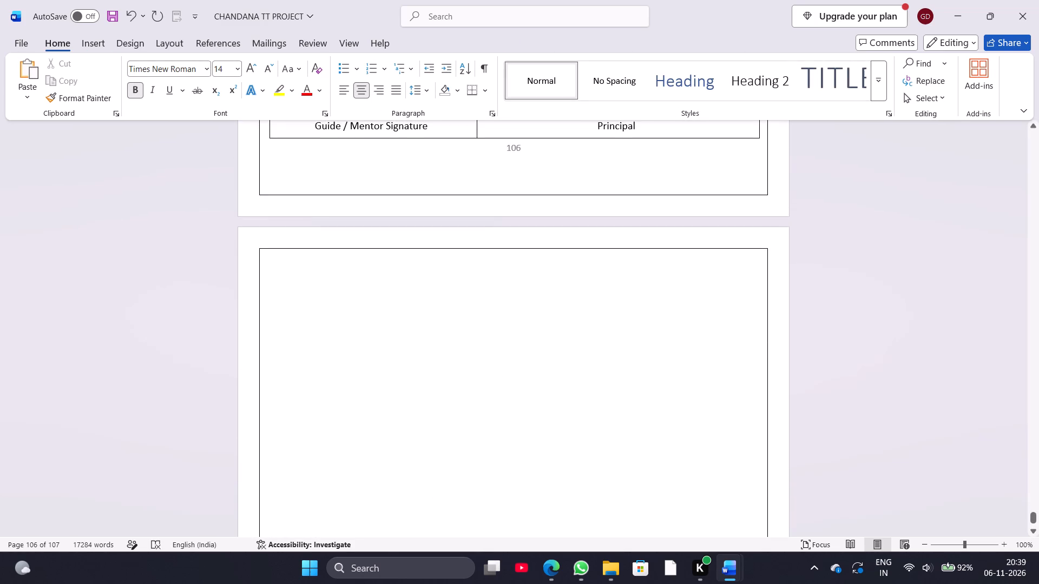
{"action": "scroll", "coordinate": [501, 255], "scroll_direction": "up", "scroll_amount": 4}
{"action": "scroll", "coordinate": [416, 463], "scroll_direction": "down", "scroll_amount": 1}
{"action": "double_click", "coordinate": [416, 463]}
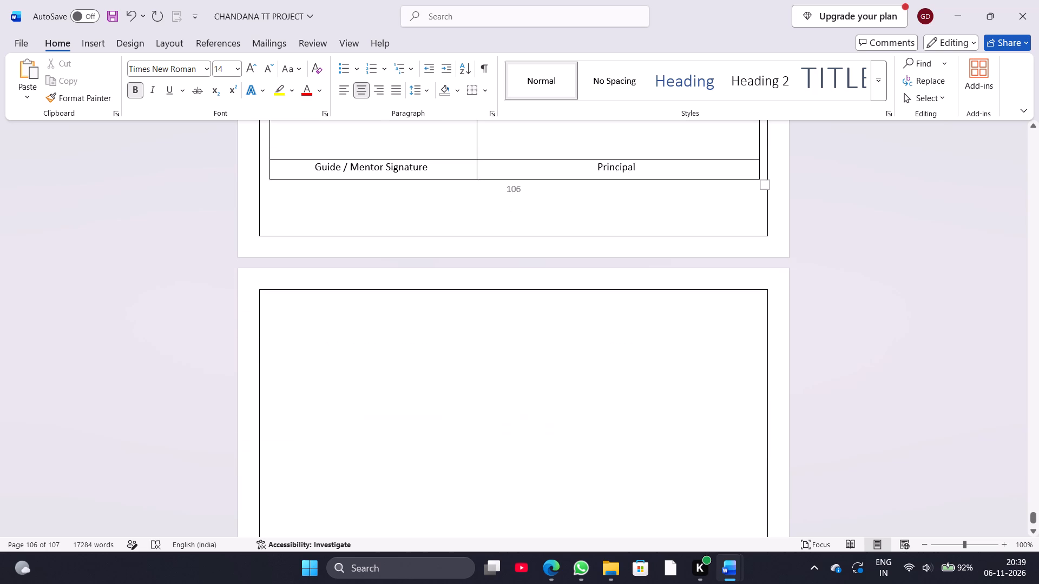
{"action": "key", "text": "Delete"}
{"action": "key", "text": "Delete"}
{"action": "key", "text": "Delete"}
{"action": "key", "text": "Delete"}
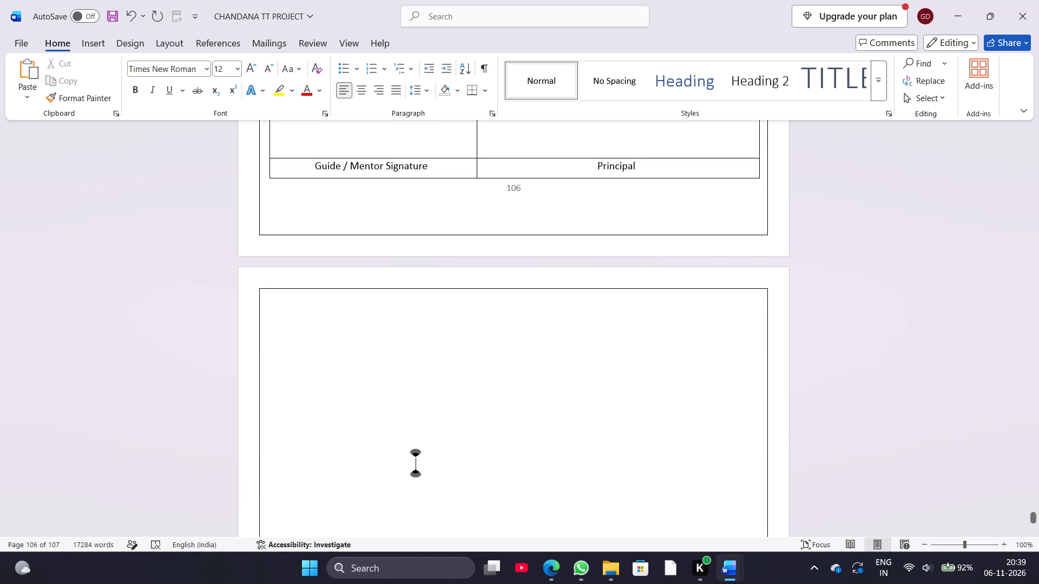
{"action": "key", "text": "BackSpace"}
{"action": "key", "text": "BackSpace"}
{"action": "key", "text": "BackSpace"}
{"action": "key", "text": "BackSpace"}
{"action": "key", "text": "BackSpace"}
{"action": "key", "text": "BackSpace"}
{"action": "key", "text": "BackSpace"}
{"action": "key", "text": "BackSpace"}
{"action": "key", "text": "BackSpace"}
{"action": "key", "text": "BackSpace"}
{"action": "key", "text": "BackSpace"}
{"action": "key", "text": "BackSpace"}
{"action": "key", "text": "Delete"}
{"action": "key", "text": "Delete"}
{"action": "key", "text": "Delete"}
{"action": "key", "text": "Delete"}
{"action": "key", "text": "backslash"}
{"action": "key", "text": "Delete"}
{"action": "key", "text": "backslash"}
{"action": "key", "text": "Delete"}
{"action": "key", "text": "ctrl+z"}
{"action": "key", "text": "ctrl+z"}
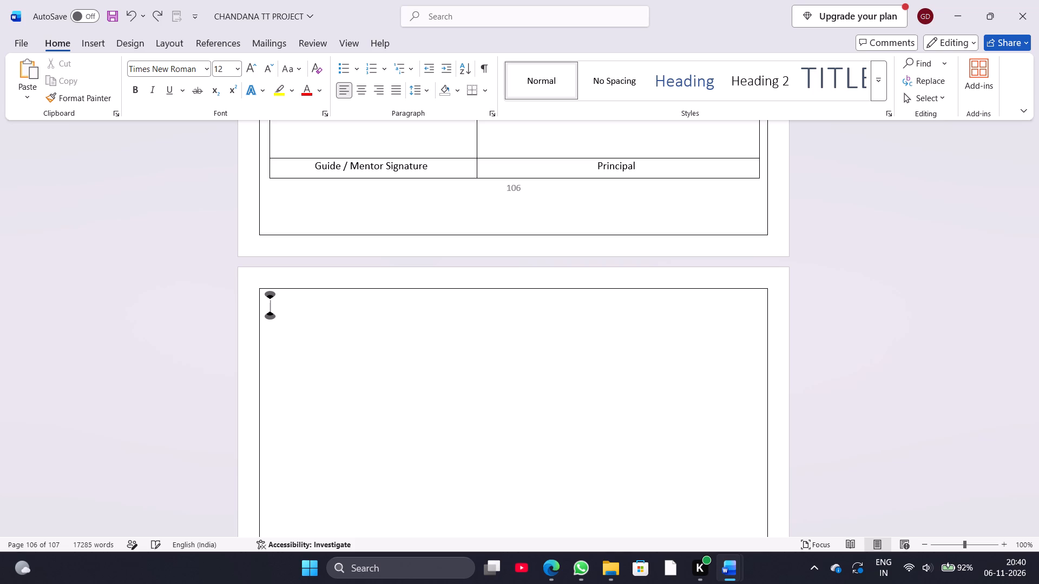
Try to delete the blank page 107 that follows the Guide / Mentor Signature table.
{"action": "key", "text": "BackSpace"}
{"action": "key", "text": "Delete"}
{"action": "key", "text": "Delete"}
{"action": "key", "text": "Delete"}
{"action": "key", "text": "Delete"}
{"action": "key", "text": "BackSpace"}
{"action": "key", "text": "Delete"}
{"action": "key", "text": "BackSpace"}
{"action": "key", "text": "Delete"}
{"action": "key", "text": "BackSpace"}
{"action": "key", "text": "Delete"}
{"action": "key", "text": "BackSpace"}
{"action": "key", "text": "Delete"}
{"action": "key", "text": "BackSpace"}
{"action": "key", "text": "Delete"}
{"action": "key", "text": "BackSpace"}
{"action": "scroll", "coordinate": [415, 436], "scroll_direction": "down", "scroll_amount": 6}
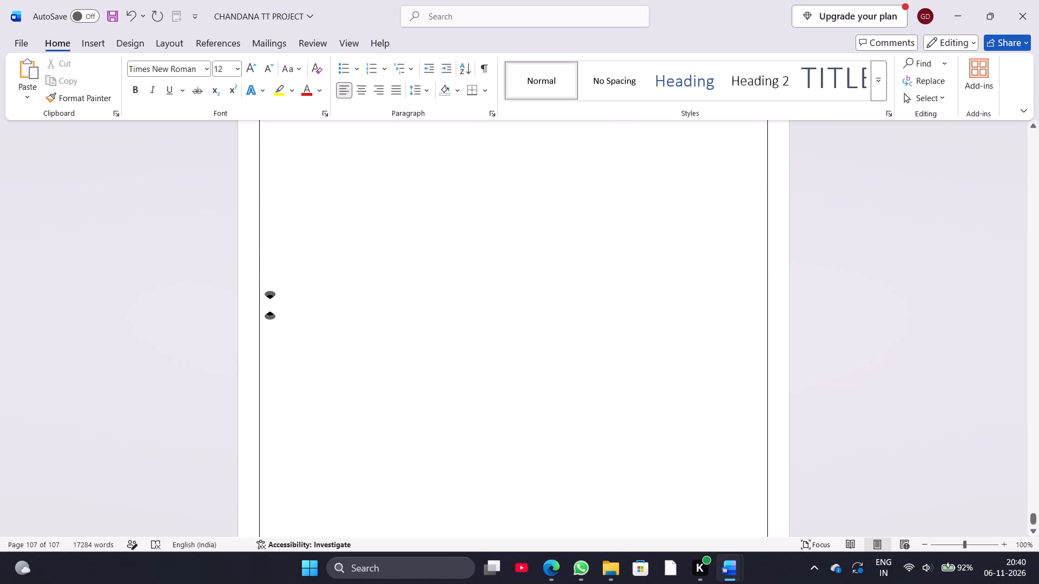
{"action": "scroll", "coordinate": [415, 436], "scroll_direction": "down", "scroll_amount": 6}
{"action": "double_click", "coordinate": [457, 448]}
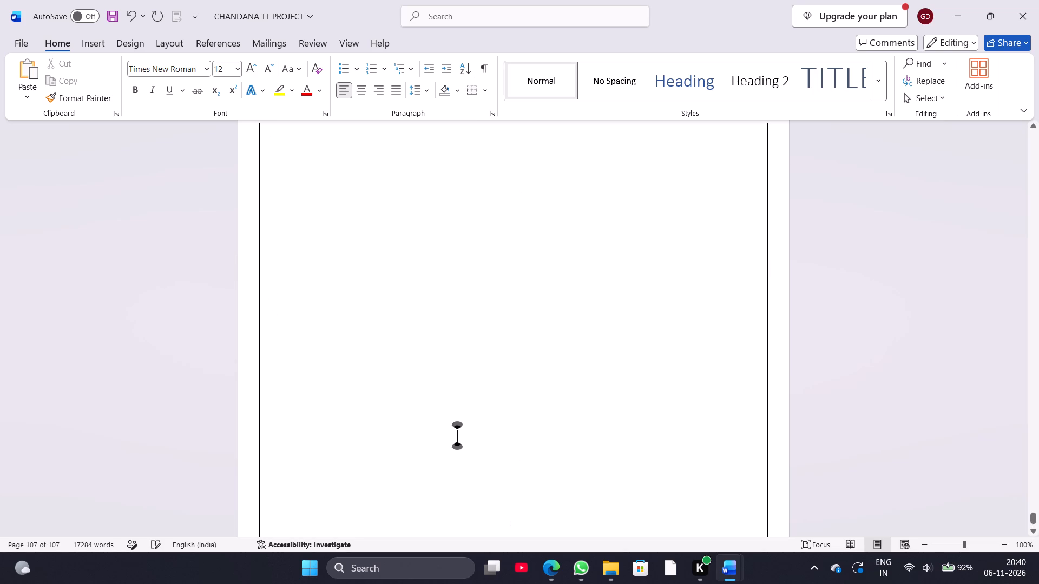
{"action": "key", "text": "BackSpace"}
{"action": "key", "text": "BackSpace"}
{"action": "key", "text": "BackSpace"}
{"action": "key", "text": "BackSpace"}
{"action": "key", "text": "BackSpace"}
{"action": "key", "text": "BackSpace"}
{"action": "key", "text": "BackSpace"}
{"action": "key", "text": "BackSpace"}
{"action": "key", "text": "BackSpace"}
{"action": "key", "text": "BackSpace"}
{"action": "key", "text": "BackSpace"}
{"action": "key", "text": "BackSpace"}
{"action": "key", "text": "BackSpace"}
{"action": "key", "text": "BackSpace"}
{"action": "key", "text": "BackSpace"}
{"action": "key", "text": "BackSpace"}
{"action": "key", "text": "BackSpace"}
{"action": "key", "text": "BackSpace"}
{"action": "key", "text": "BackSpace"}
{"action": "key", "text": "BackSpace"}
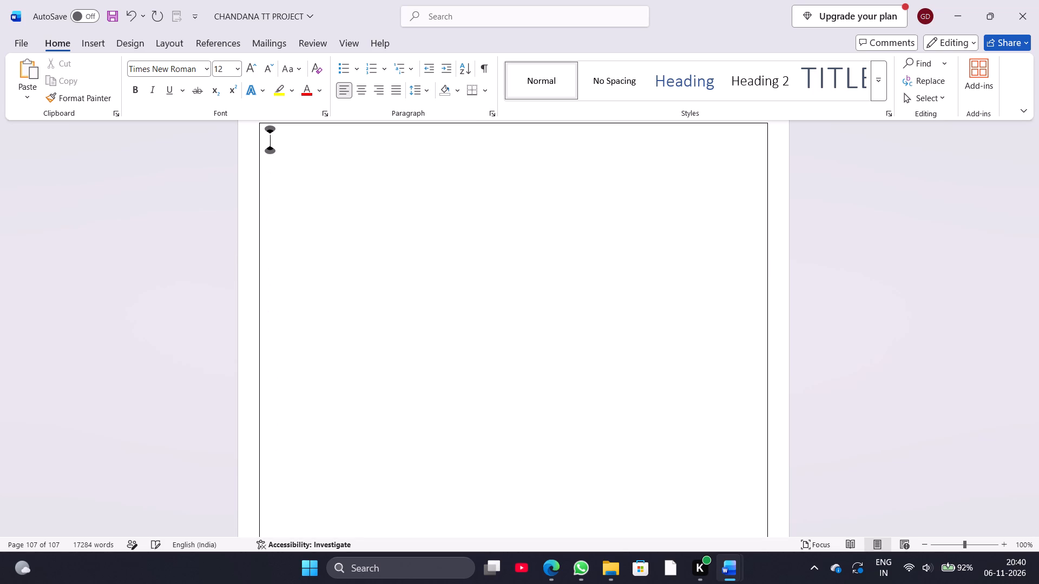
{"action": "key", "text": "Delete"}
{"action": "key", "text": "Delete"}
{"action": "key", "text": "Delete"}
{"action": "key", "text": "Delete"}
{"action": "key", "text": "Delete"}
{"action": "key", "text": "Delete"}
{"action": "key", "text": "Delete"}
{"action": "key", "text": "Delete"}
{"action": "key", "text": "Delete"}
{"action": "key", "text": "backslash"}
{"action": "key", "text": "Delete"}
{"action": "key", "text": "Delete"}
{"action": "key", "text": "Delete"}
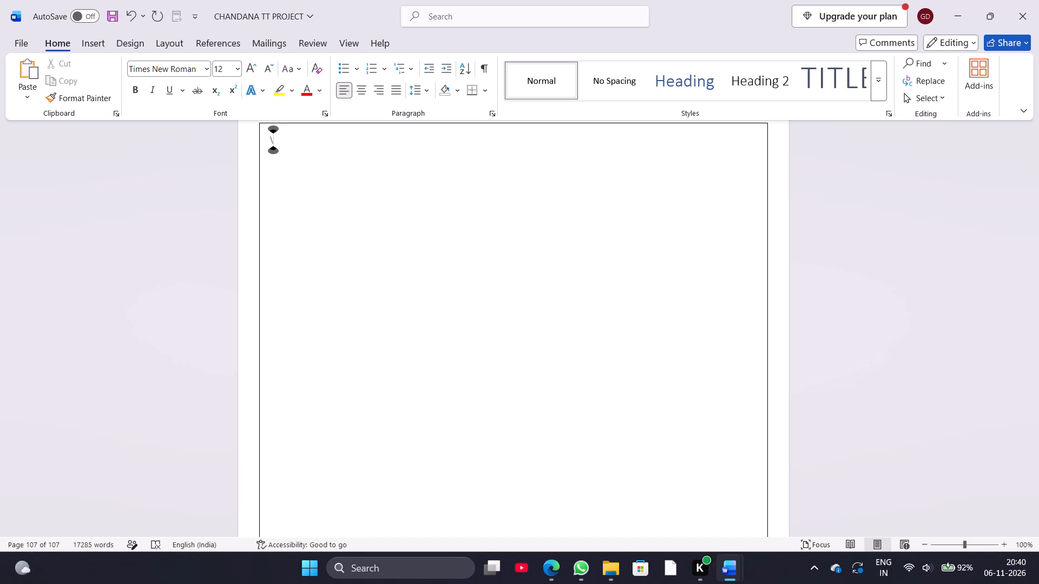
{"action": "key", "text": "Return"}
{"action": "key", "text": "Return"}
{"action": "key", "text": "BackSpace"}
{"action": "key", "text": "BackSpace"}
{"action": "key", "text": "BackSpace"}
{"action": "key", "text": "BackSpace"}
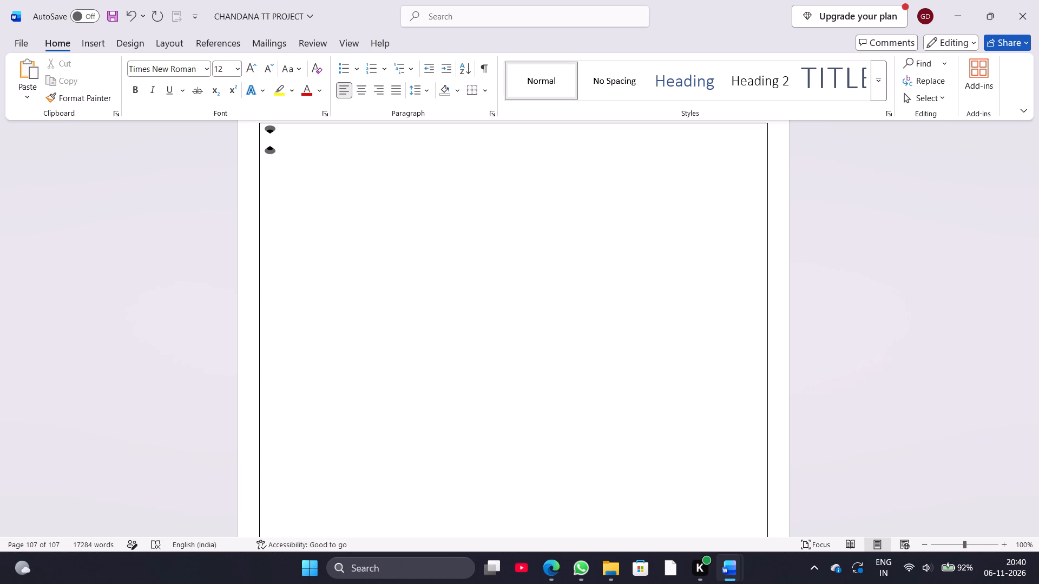
Delete the bracketed note about the guide signing the log sheet weekly, below the "SURVEY PROJECT REPORT LOG BOOK" heading.
{"action": "scroll", "coordinate": [457, 448], "scroll_direction": "up", "scroll_amount": 11}
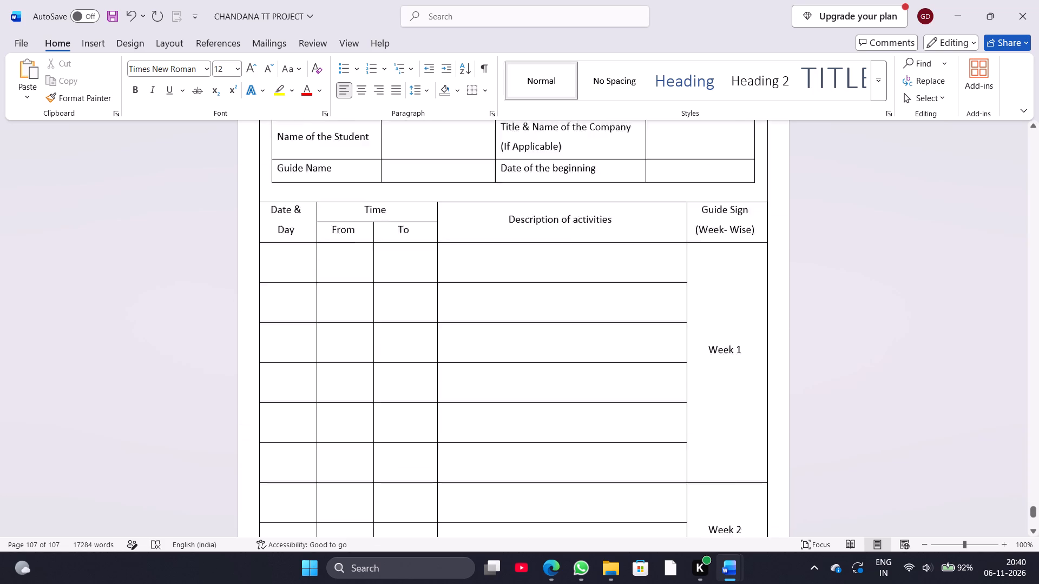
{"action": "scroll", "coordinate": [457, 448], "scroll_direction": "up", "scroll_amount": 3}
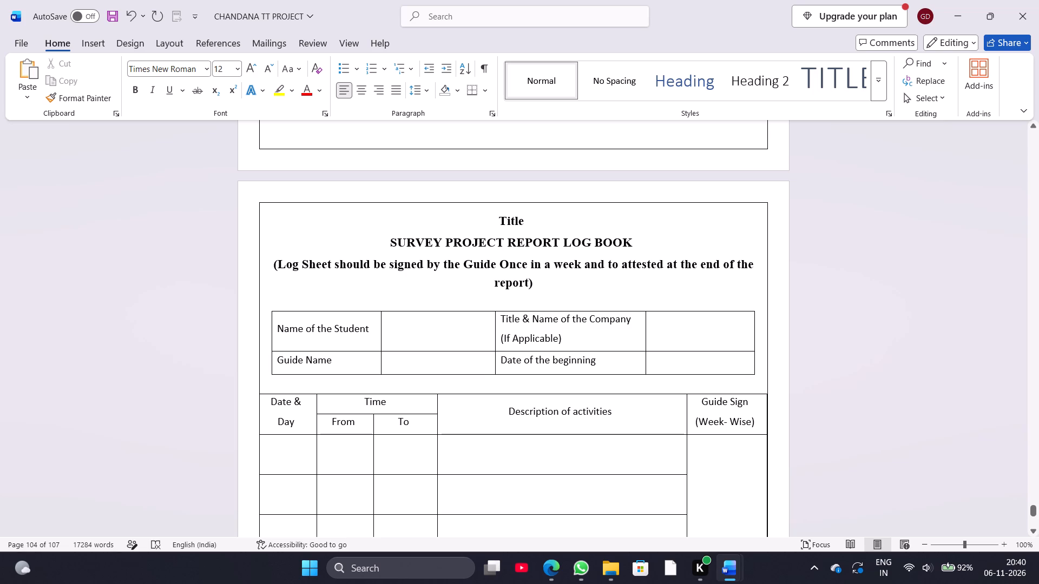
{"action": "left_click_drag", "start_coordinate": [274, 264], "coordinate": [280, 264]}
{"action": "left_click_drag", "start_coordinate": [280, 264], "coordinate": [544, 283]}
{"action": "key", "text": "Delete"}
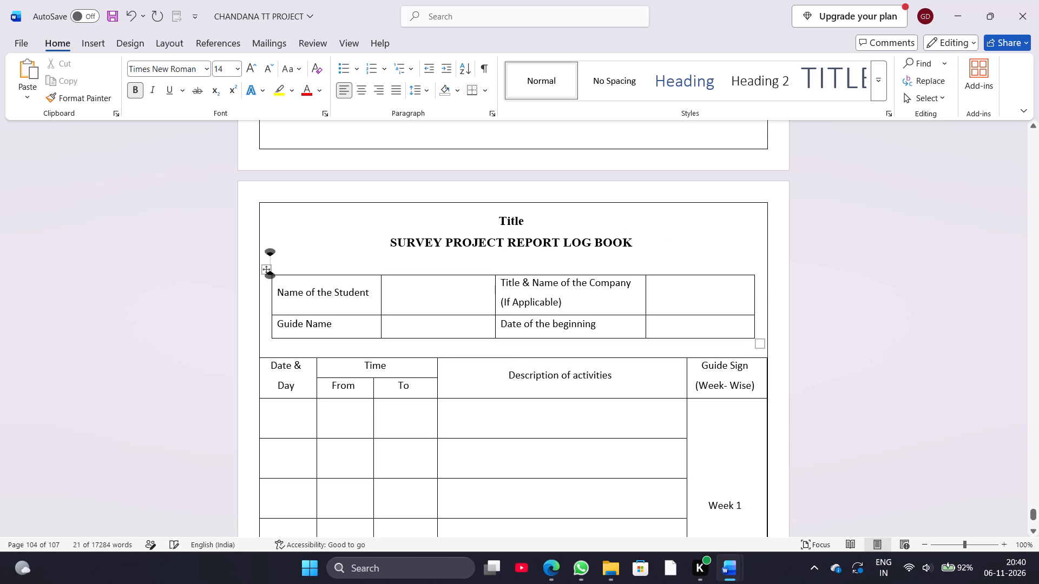
Insert three blank lines above the log book's "Title" heading.
{"action": "left_click_drag", "start_coordinate": [495, 235], "coordinate": [532, 231]}
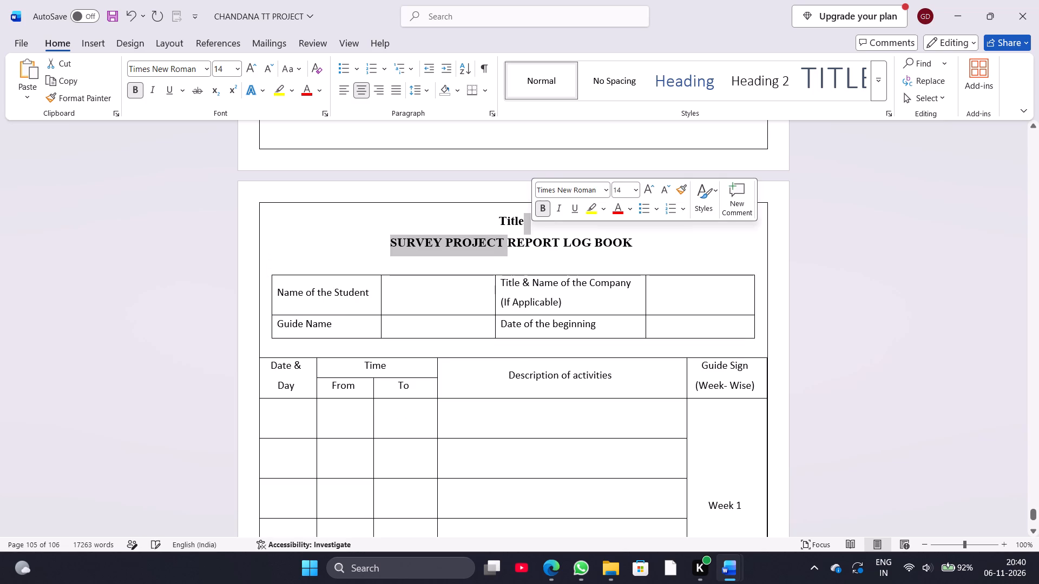
{"action": "left_click", "coordinate": [502, 223]}
{"action": "key", "text": "Return"}
{"action": "key", "text": "Return"}
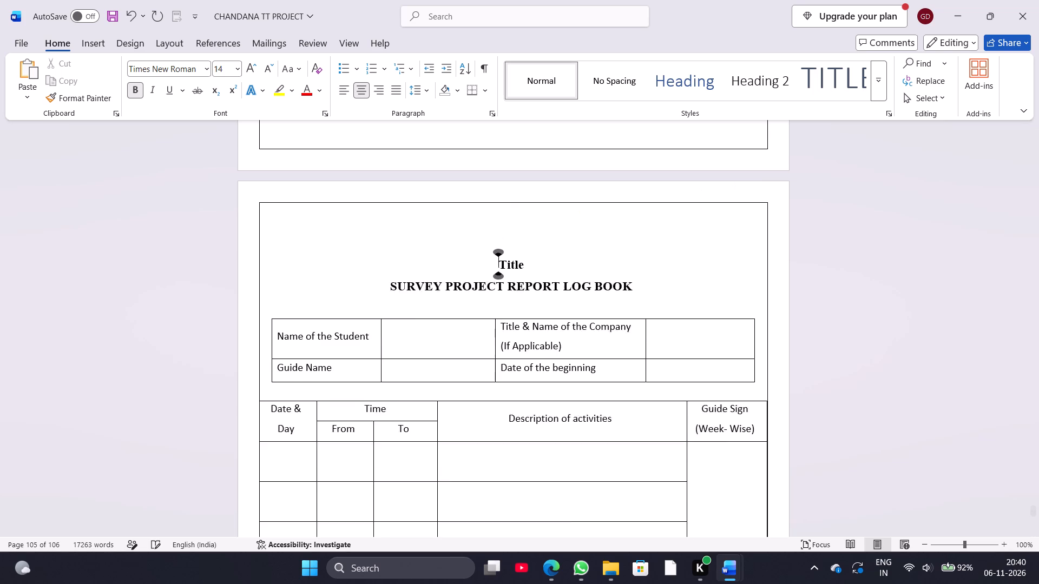
{"action": "key", "text": "Return"}
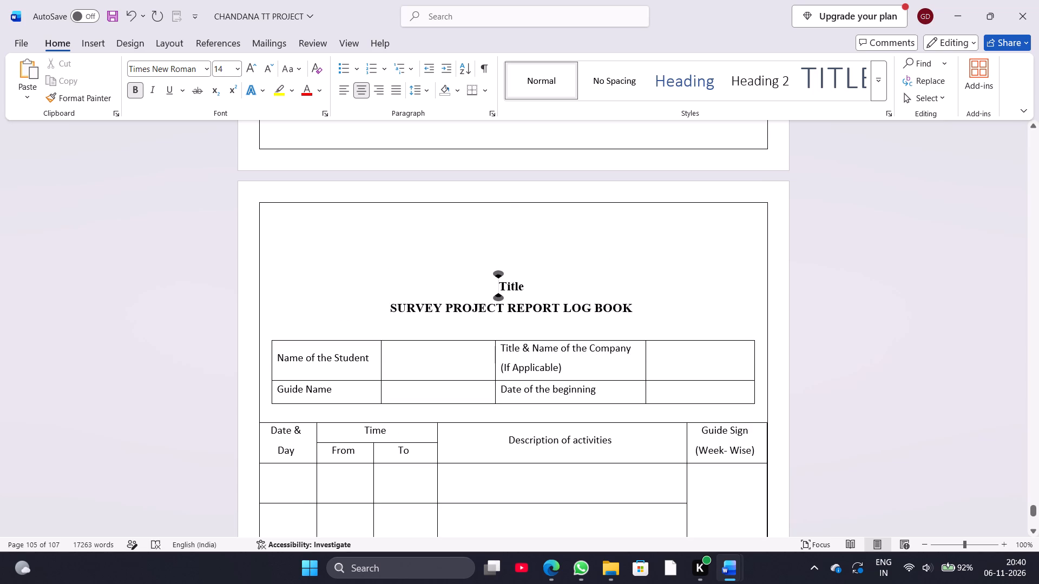
Replace the log book's "Title" placeholder with the report title "IMPACT OF AI TOOLS ON STUDENT LEARNING", copied from the cover page.
{"action": "left_click_drag", "start_coordinate": [494, 280], "coordinate": [534, 284]}
{"action": "key", "text": "Delete"}
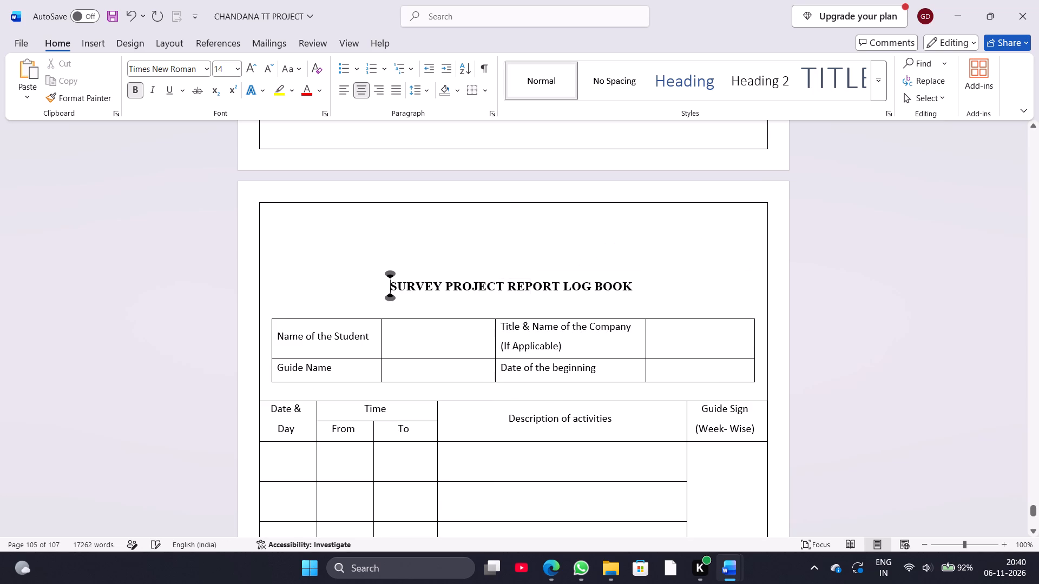
{"action": "left_click", "coordinate": [471, 251]}
{"action": "scroll", "coordinate": [471, 251], "scroll_direction": "up", "scroll_amount": 20}
{"action": "scroll", "coordinate": [471, 251], "scroll_direction": "up", "scroll_amount": 20}
{"action": "scroll", "coordinate": [471, 251], "scroll_direction": "up", "scroll_amount": 1}
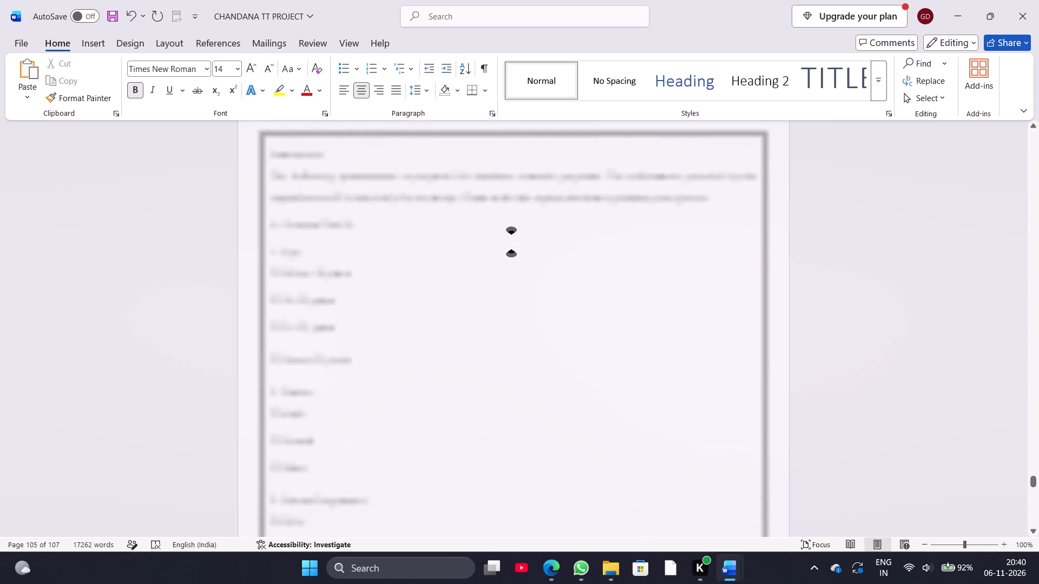
{"action": "scroll", "coordinate": [471, 251], "scroll_direction": "up", "scroll_amount": 20}
{"action": "scroll", "coordinate": [471, 251], "scroll_direction": "up", "scroll_amount": 20}
{"action": "scroll", "coordinate": [471, 251], "scroll_direction": "up", "scroll_amount": 10}
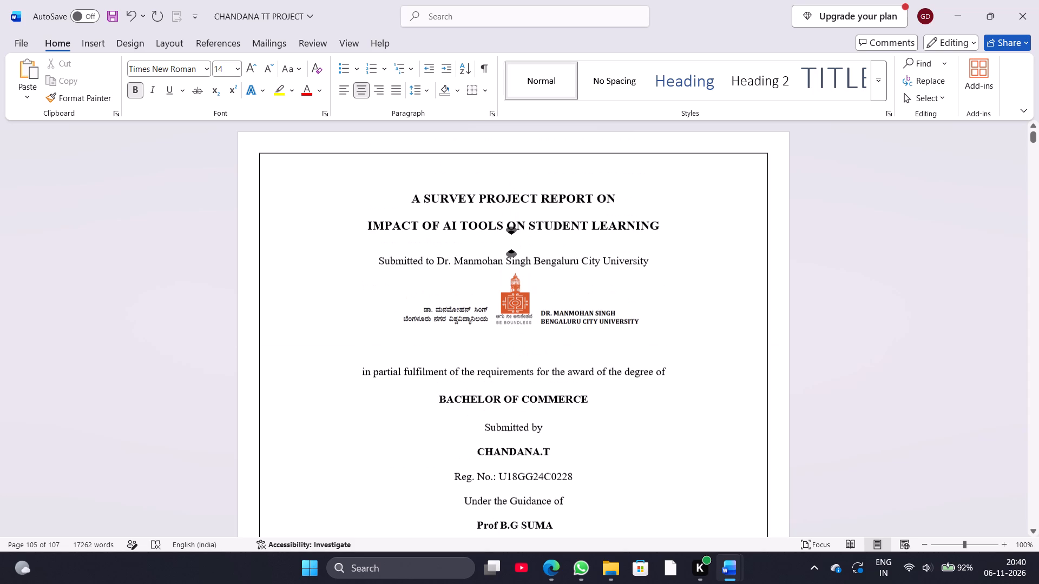
{"action": "left_click_drag", "start_coordinate": [348, 231], "coordinate": [680, 228]}
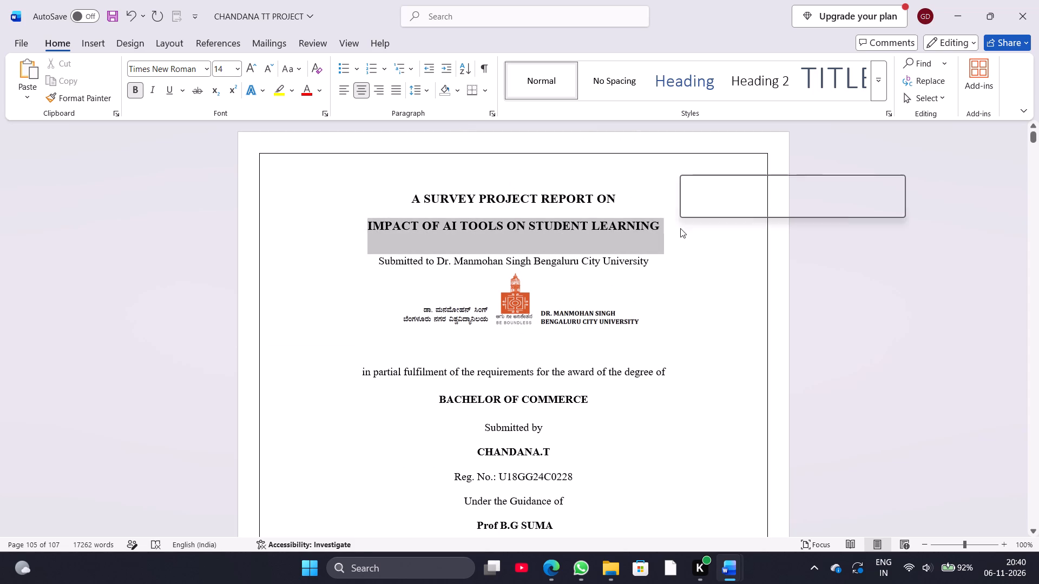
{"action": "key", "text": "ctrl+c"}
{"action": "scroll", "coordinate": [680, 228], "scroll_direction": "down", "scroll_amount": 12}
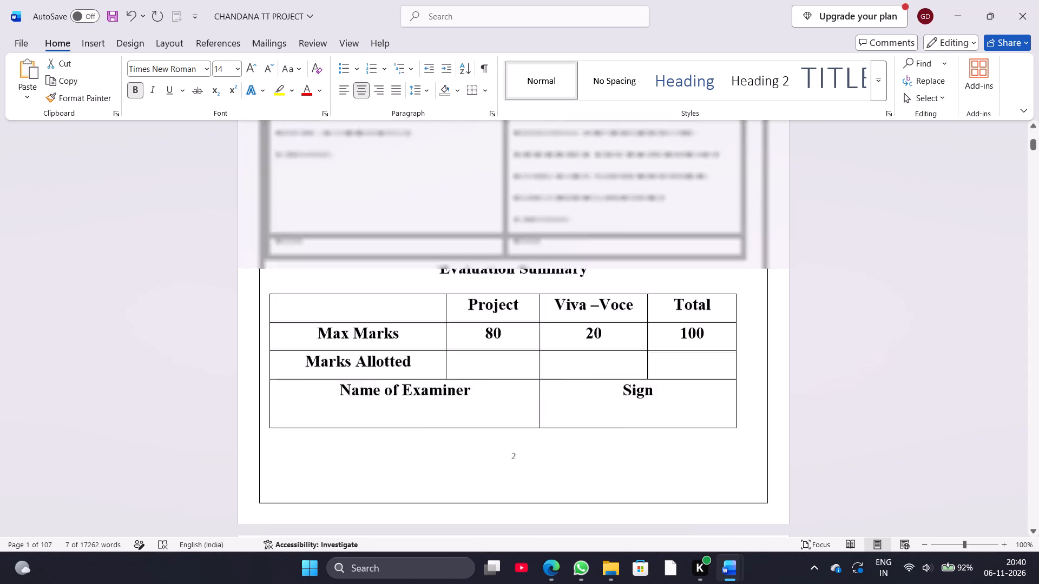
{"action": "scroll", "coordinate": [680, 228], "scroll_direction": "down", "scroll_amount": 7}
{"action": "scroll", "coordinate": [680, 228], "scroll_direction": "down", "scroll_amount": 20}
{"action": "scroll", "coordinate": [680, 228], "scroll_direction": "down", "scroll_amount": 7}
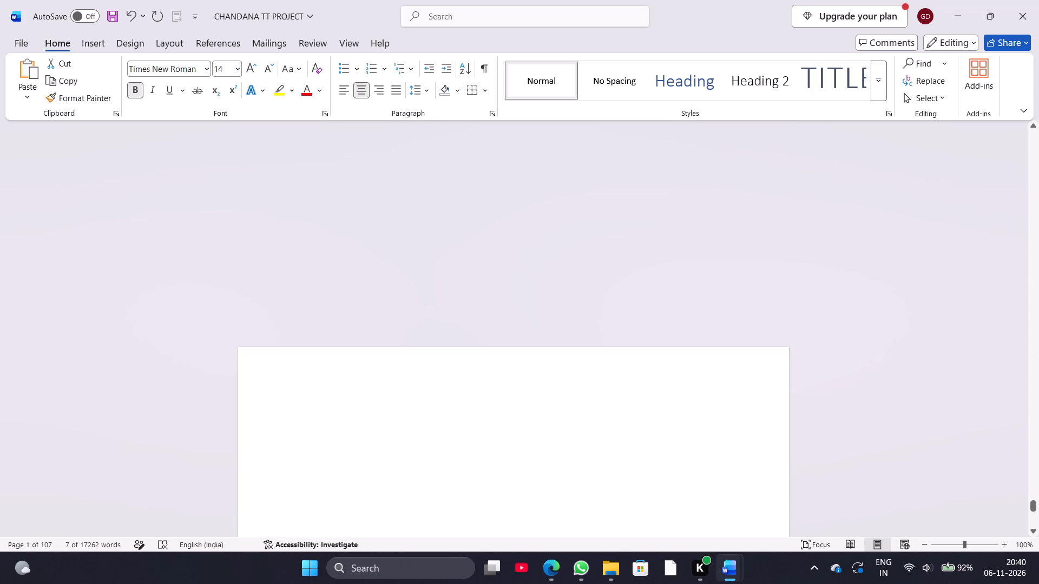
{"action": "scroll", "coordinate": [680, 228], "scroll_direction": "down", "scroll_amount": 15}
{"action": "scroll", "coordinate": [680, 228], "scroll_direction": "up", "scroll_amount": 8}
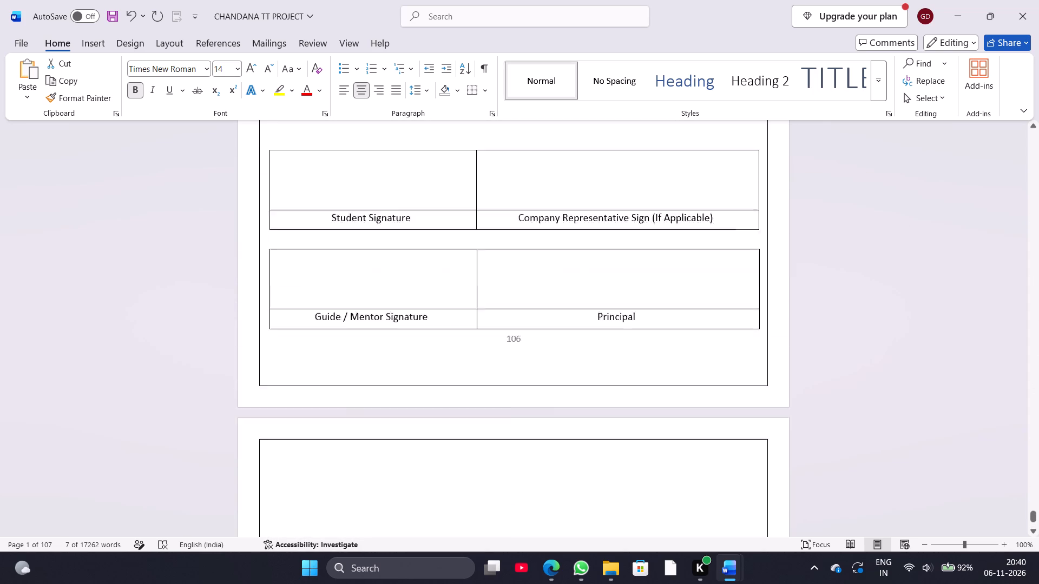
{"action": "scroll", "coordinate": [680, 228], "scroll_direction": "up", "scroll_amount": 5}
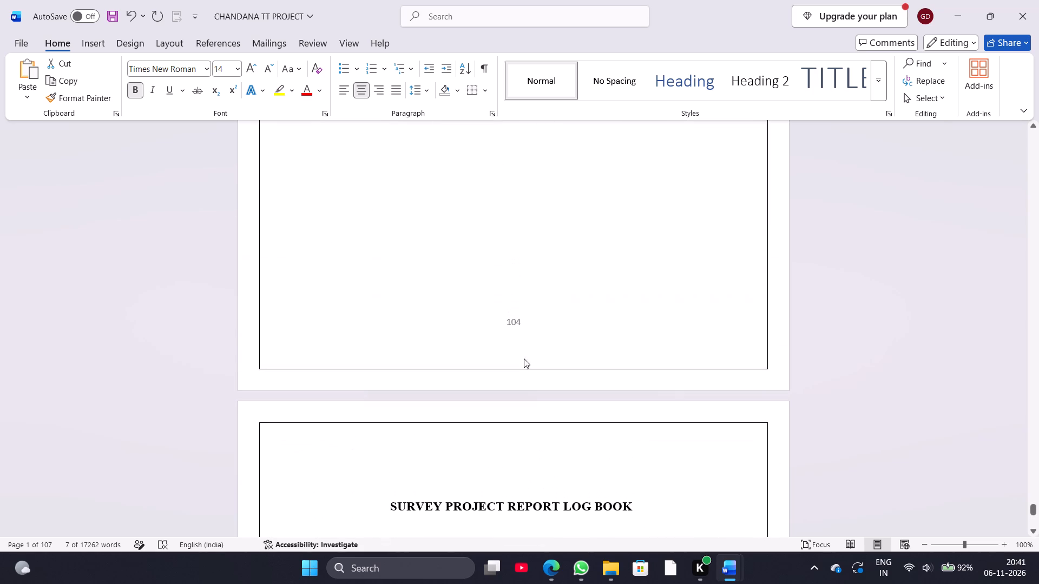
{"action": "left_click", "coordinate": [498, 455]}
{"action": "key", "text": "ctrl+v"}
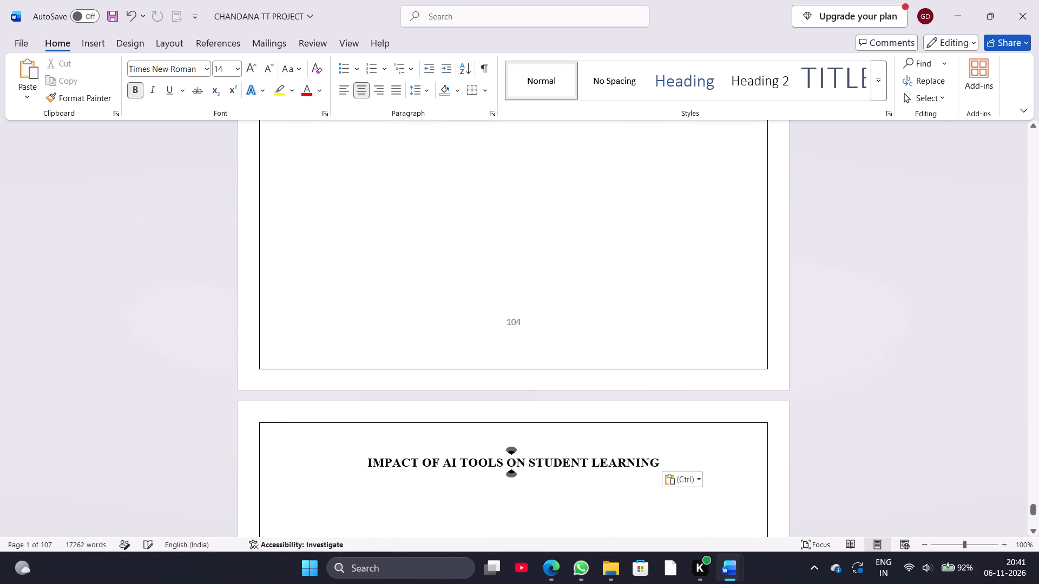
Remove the blank lines between the pasted title and "SURVEY PROJECT REPORT LOG BOOK", keeping the log book heading centred.
{"action": "scroll", "coordinate": [498, 455], "scroll_direction": "down", "scroll_amount": 1}
{"action": "left_click", "coordinate": [384, 366]}
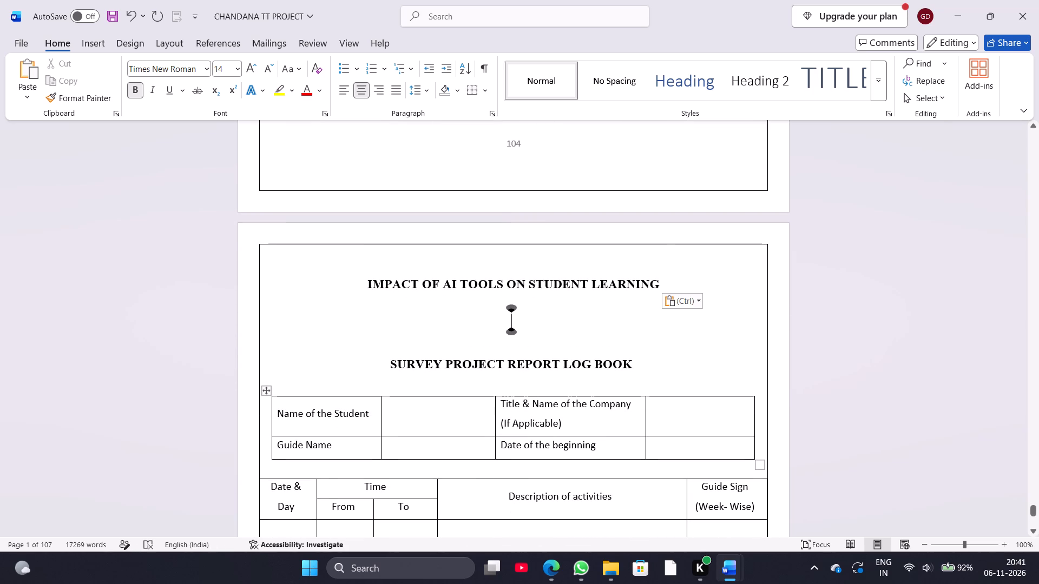
{"action": "key", "text": "BackSpace"}
{"action": "key", "text": "BackSpace"}
{"action": "key", "text": "BackSpace"}
{"action": "key", "text": "BackSpace"}
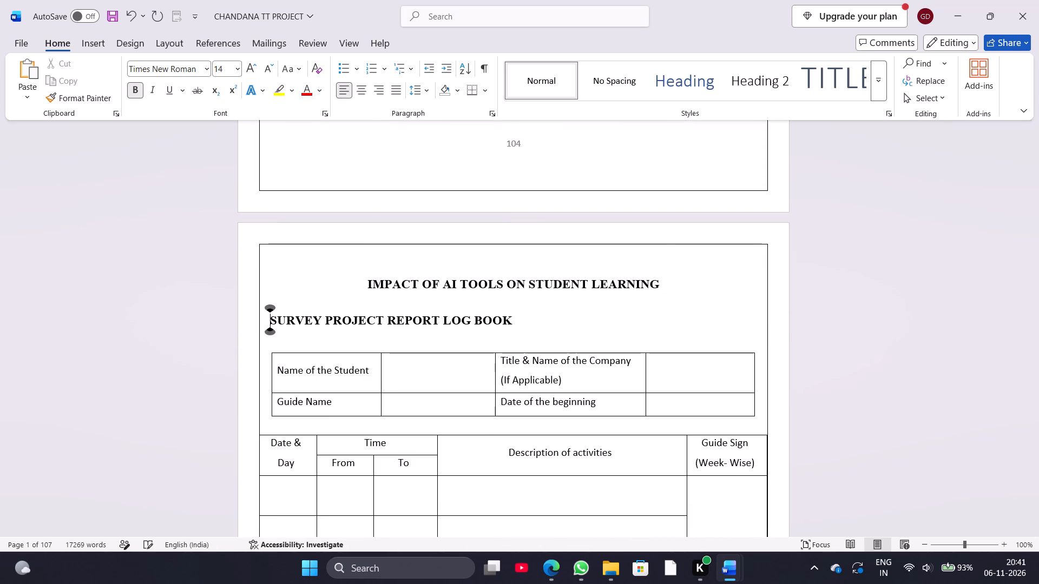
{"action": "left_click", "coordinate": [364, 94]}
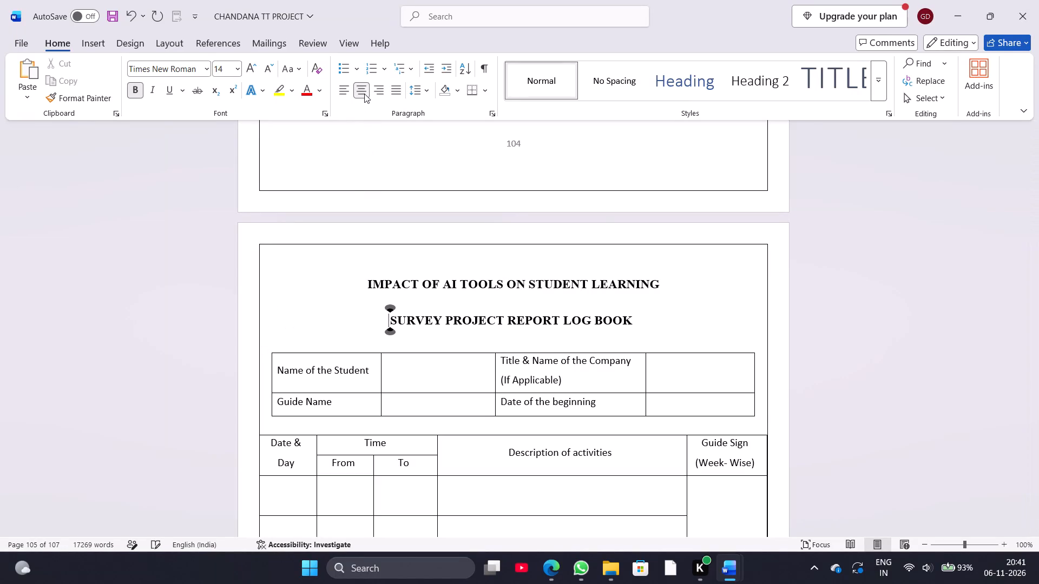
Enter the student's name in capitals, followed by a period and the initial, in the cell beside "Name of the Student".
{"action": "left_click", "coordinate": [404, 367]}
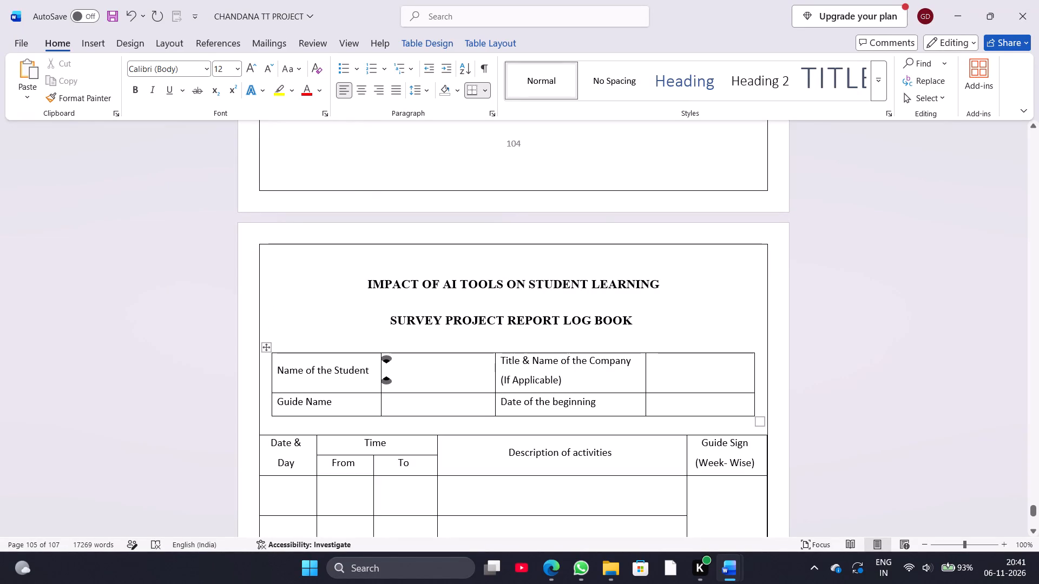
{"action": "key", "text": "c"}
{"action": "key", "text": "BackSpace"}
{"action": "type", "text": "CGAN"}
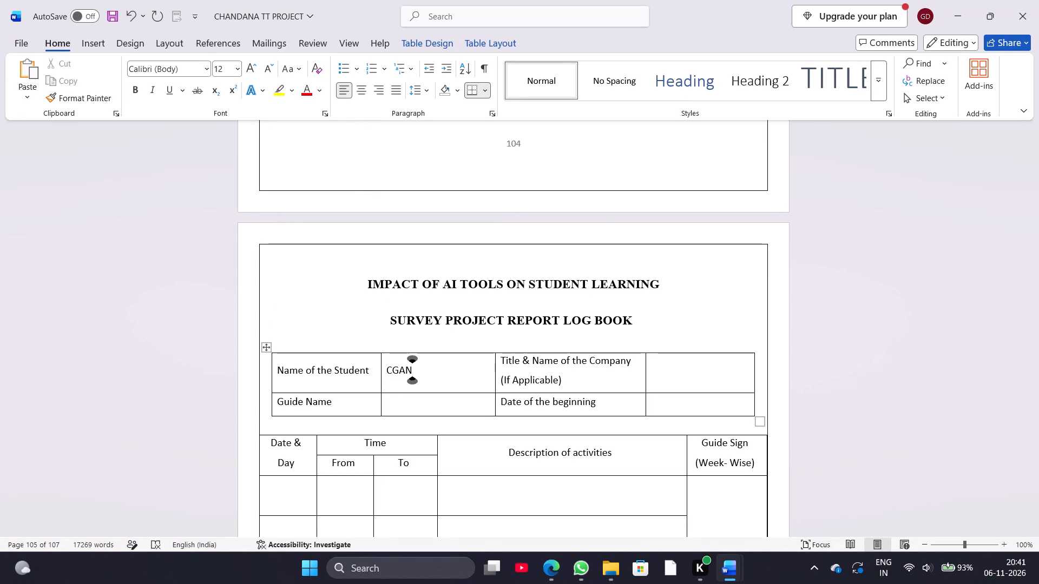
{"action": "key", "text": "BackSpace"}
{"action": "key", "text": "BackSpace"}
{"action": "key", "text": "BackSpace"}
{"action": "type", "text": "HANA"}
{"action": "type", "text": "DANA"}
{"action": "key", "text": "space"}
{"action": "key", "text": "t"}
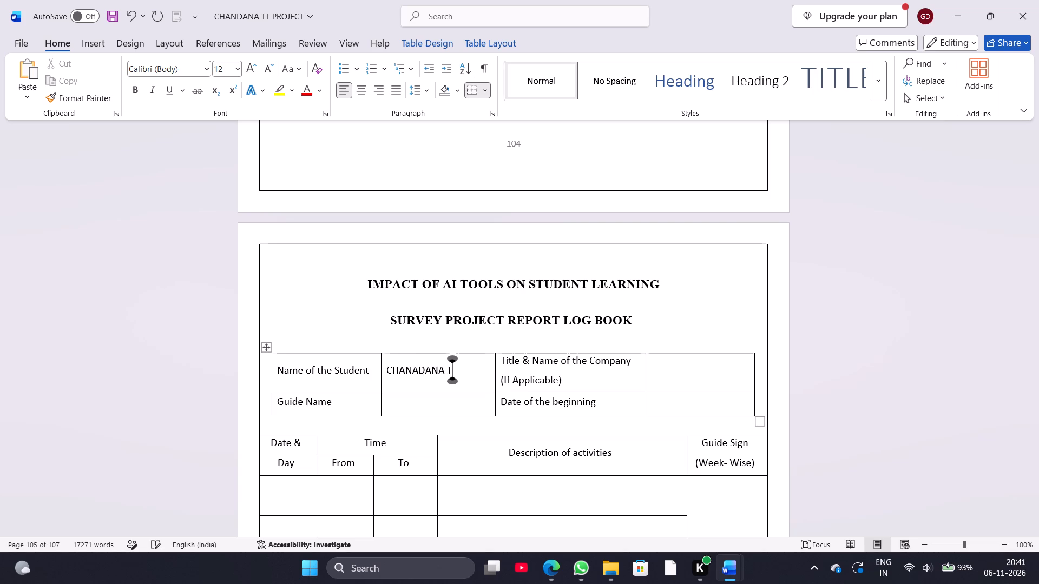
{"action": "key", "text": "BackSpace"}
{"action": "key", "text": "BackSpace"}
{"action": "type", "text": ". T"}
Enter the guide's name in capitals, preceded by the title "PROF.", in the cell beside "Guide Name".
{"action": "left_click", "coordinate": [409, 400]}
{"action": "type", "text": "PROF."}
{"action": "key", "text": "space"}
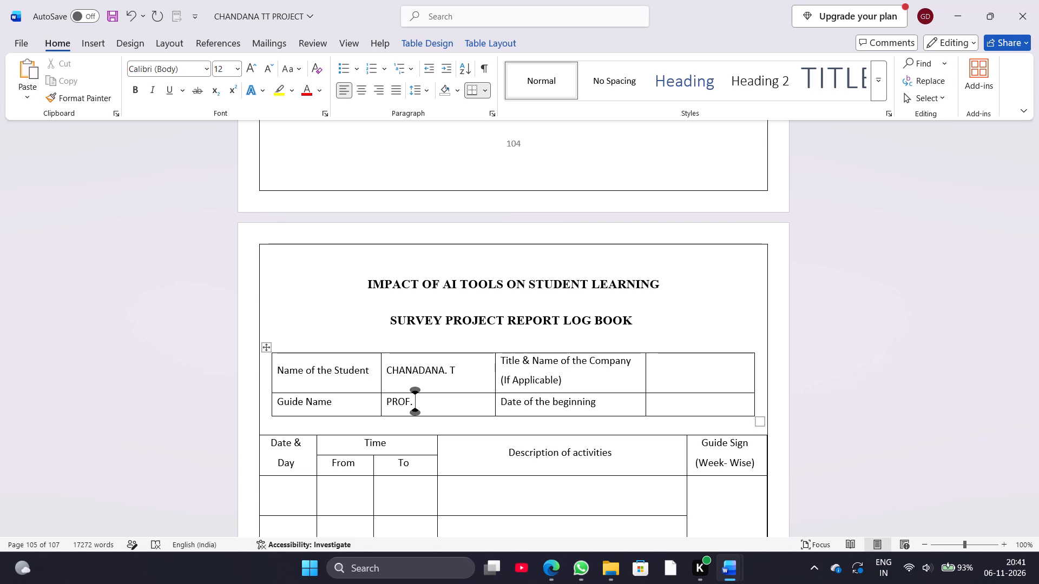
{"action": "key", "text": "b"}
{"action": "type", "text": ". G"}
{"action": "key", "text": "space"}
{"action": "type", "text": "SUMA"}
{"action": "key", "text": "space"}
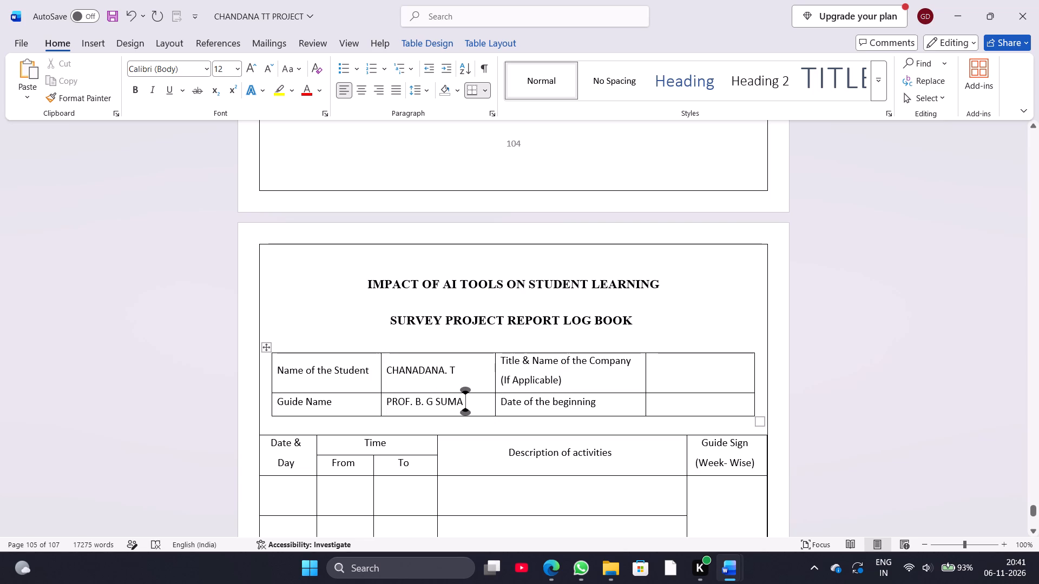
Set the student's and guide's names in the log book details table to Times New Roman.
{"action": "left_click_drag", "start_coordinate": [388, 371], "coordinate": [443, 410]}
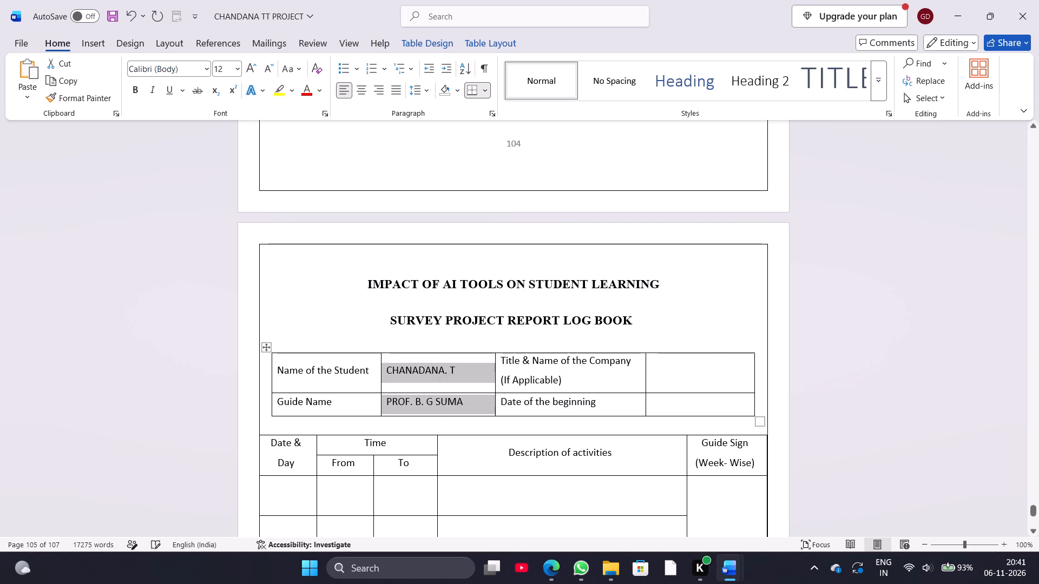
{"action": "left_click", "coordinate": [209, 72]}
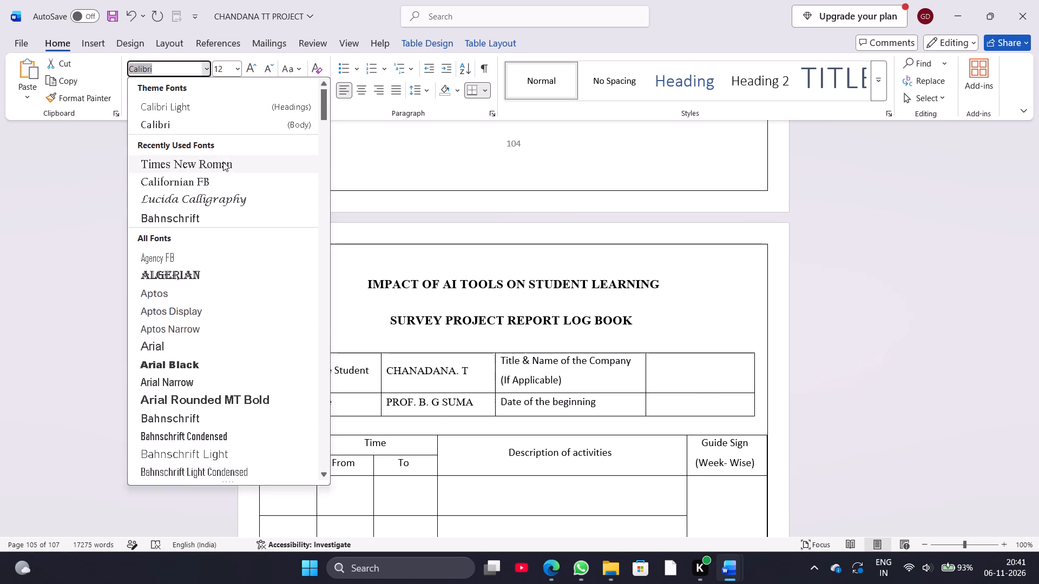
{"action": "left_click", "coordinate": [223, 162]}
Copy the dated activity rows from the open organic products survey report into the log table, starting at its first empty "Date & Day" cell.
{"action": "scroll", "coordinate": [358, 256], "scroll_direction": "down", "scroll_amount": 2}
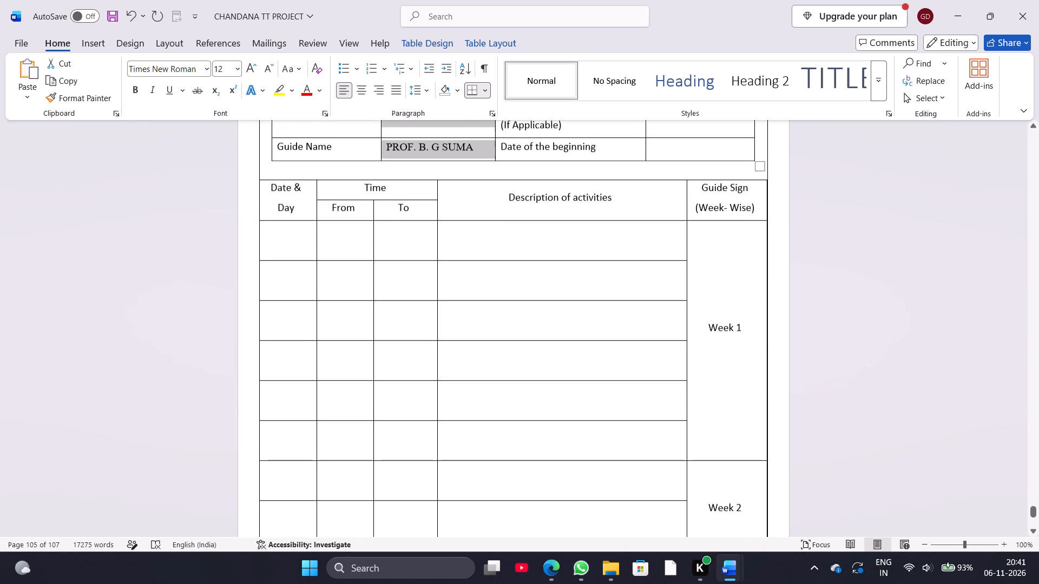
{"action": "left_click", "coordinate": [290, 242]}
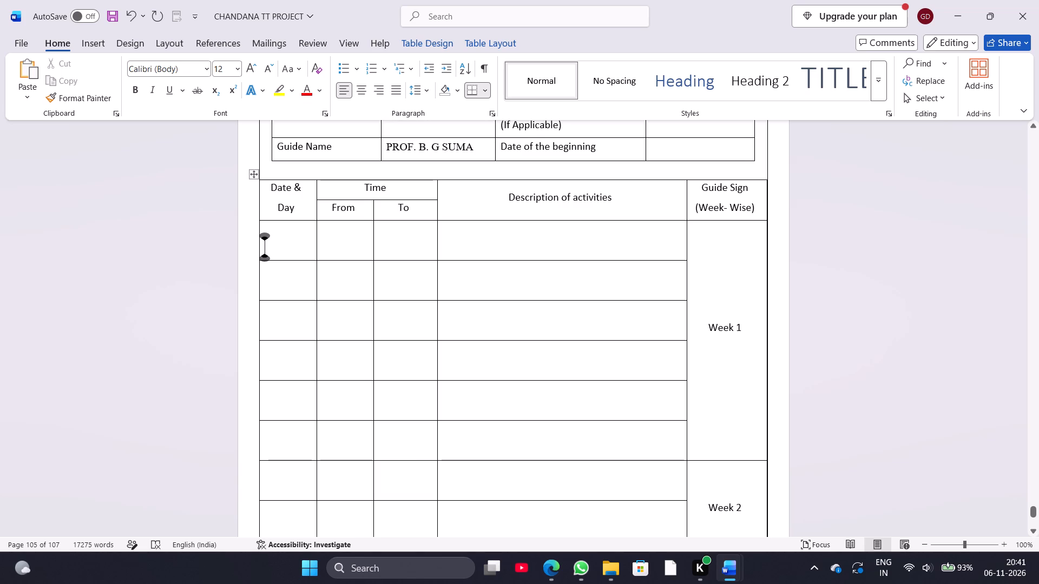
{"action": "left_click", "coordinate": [736, 519]}
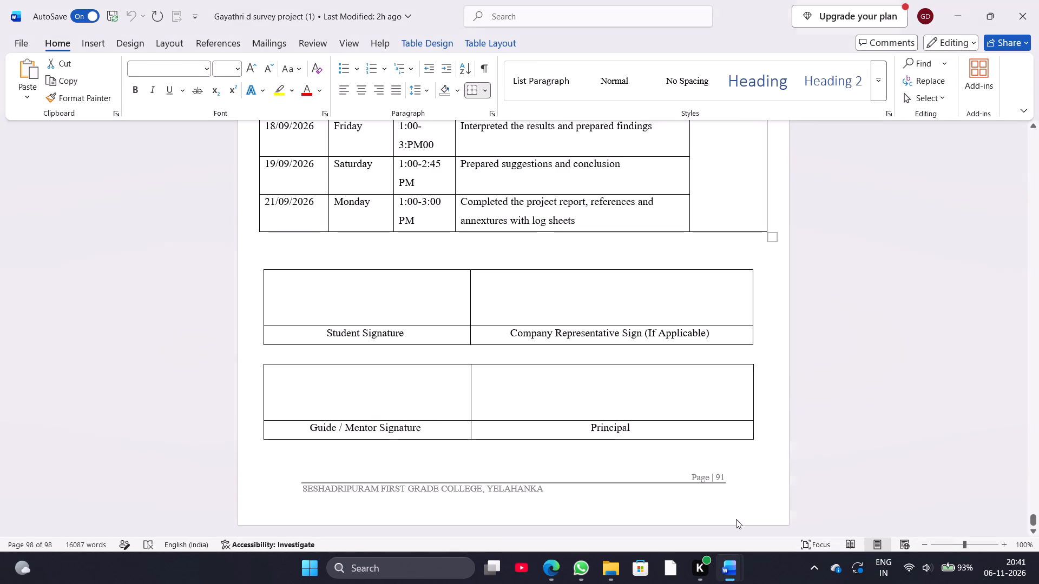
{"action": "scroll", "coordinate": [589, 354], "scroll_direction": "up", "scroll_amount": 6}
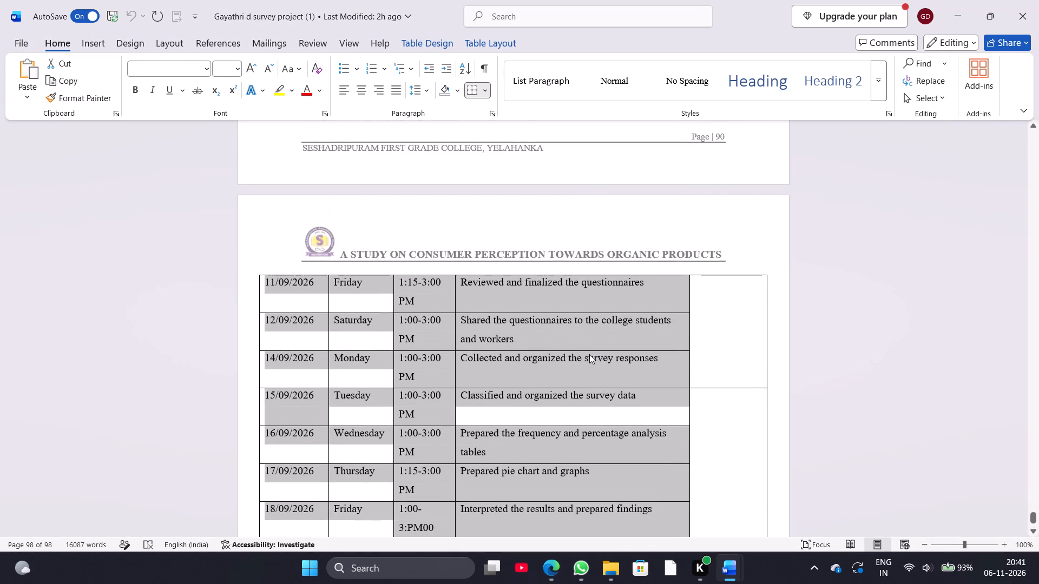
{"action": "key", "text": "ctrl+c"}
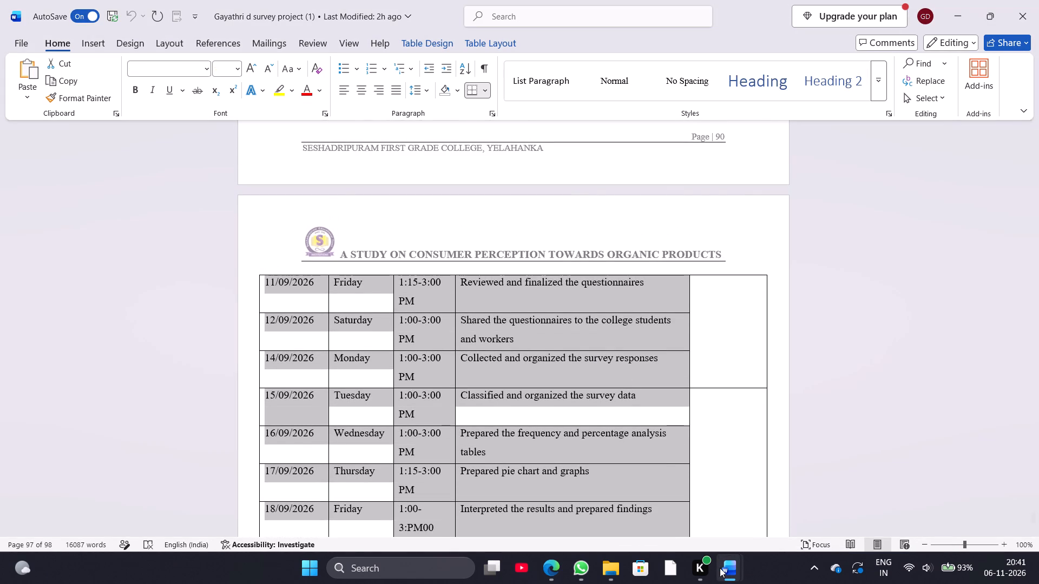
{"action": "left_click", "coordinate": [840, 502]}
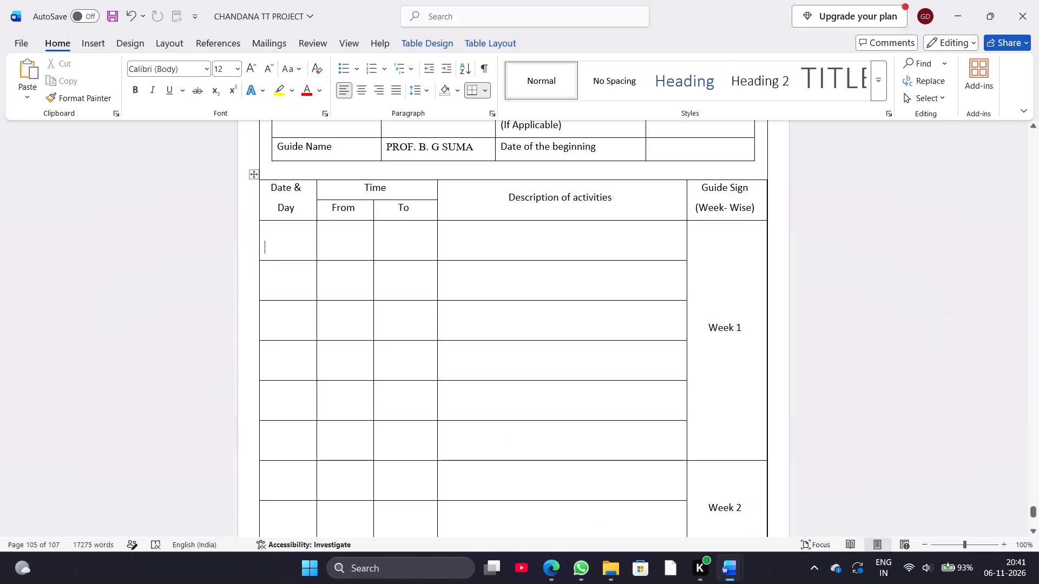
{"action": "key", "text": "ctrl+v"}
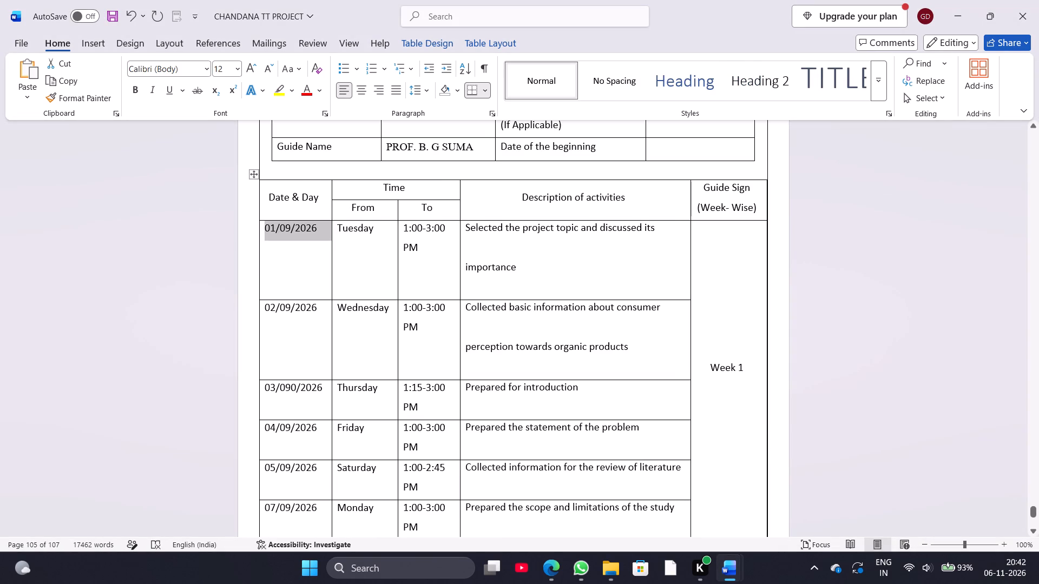
Set all the pasted log table rows, from 01/09/2026 to 21/09/2026, to Times New Roman.
{"action": "left_click", "coordinate": [265, 228]}
{"action": "left_click_drag", "start_coordinate": [265, 229], "coordinate": [450, 419]}
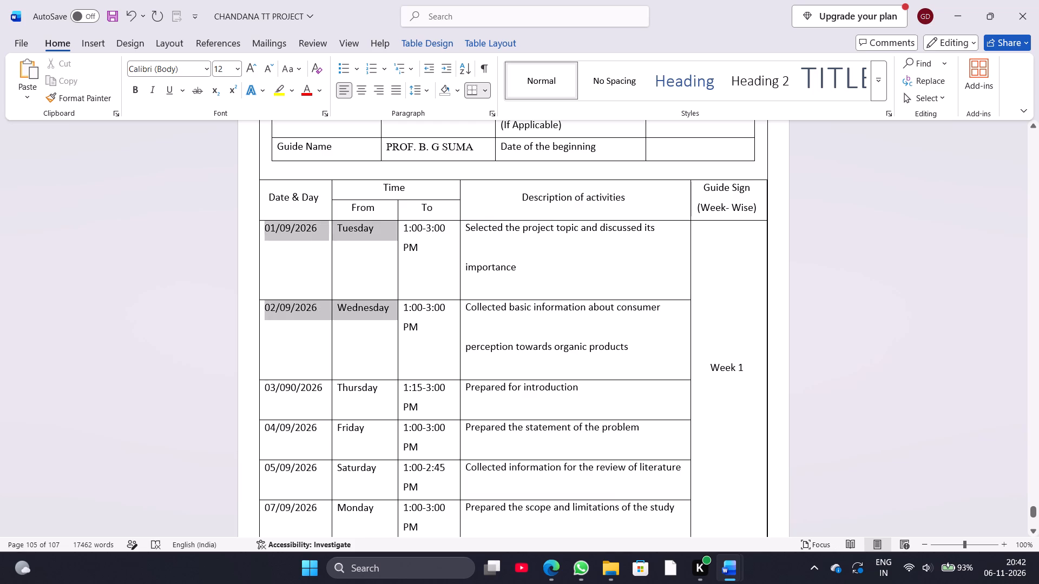
{"action": "left_click_drag", "start_coordinate": [450, 419], "coordinate": [574, 583]}
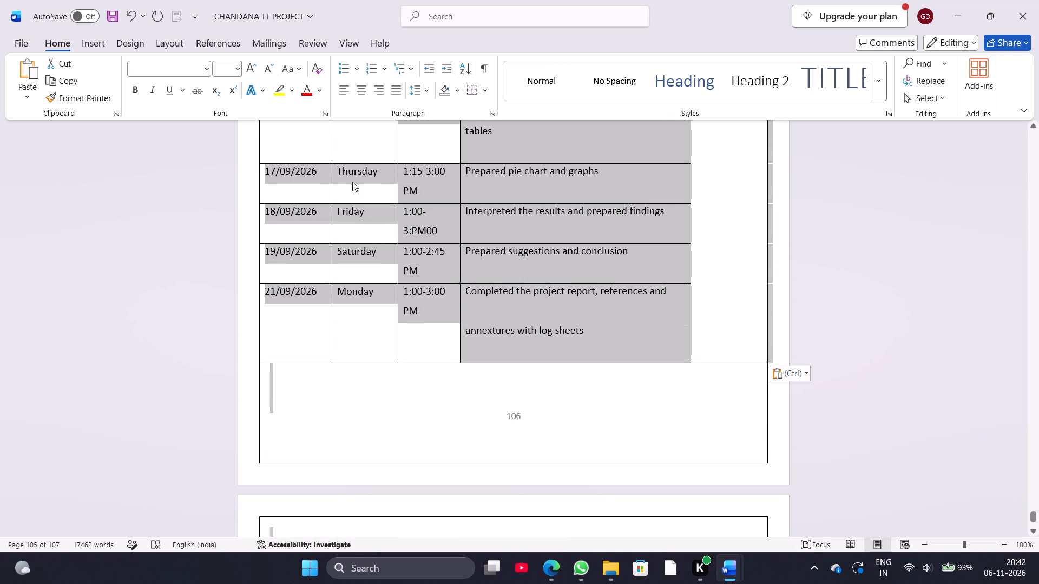
{"action": "left_click", "coordinate": [208, 63]}
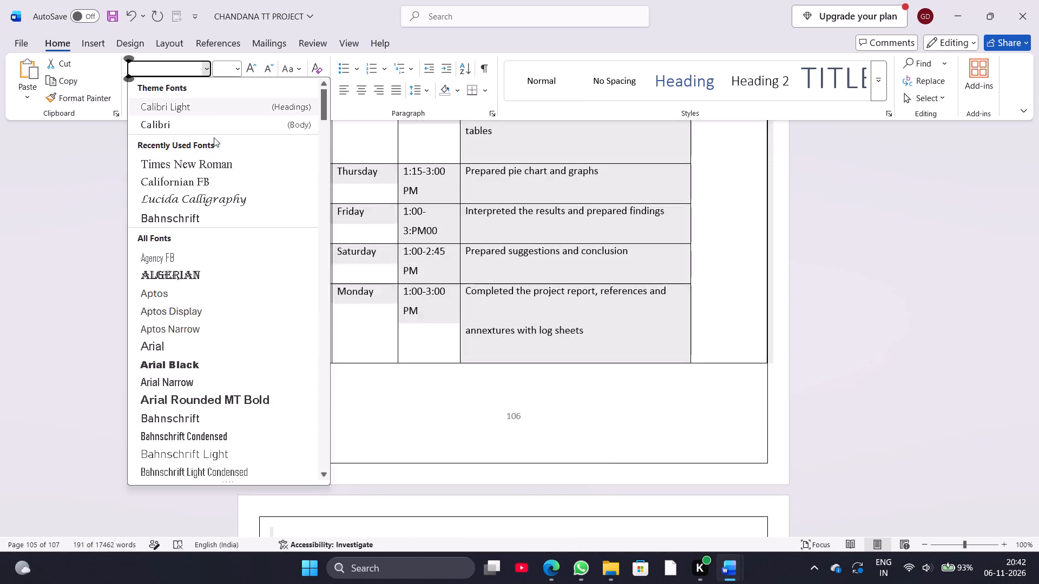
{"action": "left_click", "coordinate": [224, 169]}
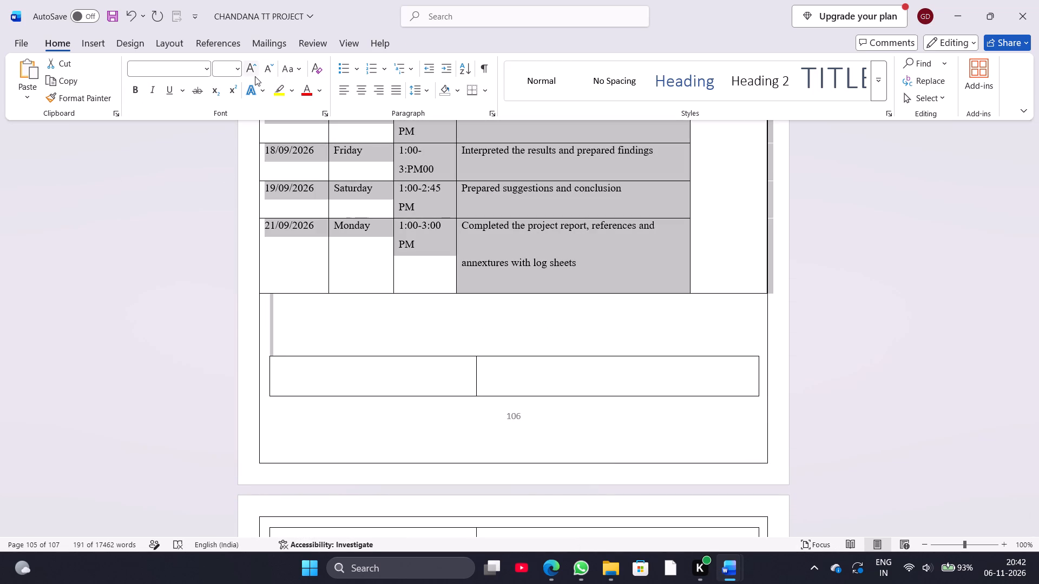
{"action": "left_click", "coordinate": [240, 69]}
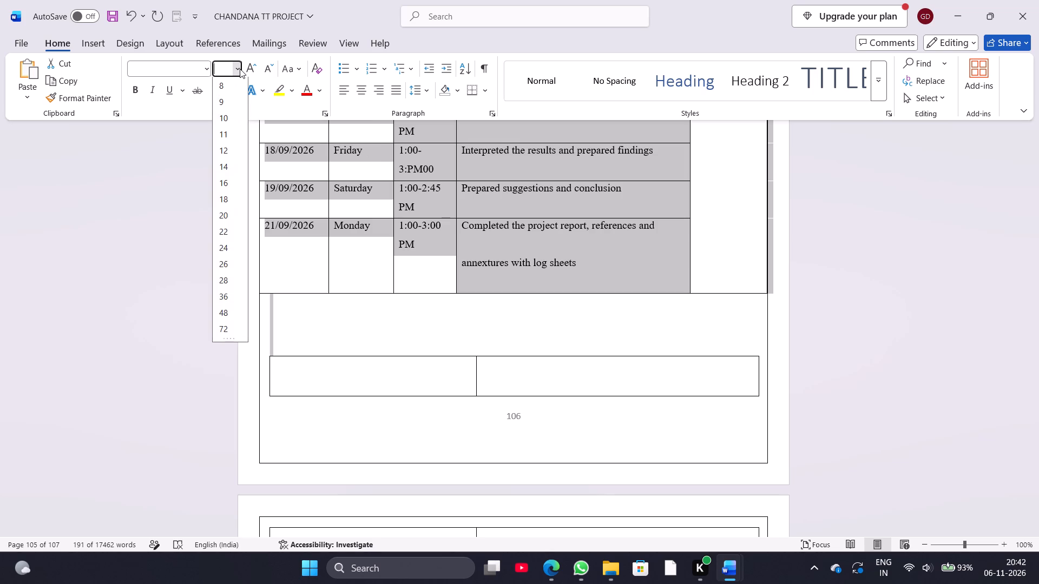
{"action": "left_click", "coordinate": [188, 181]}
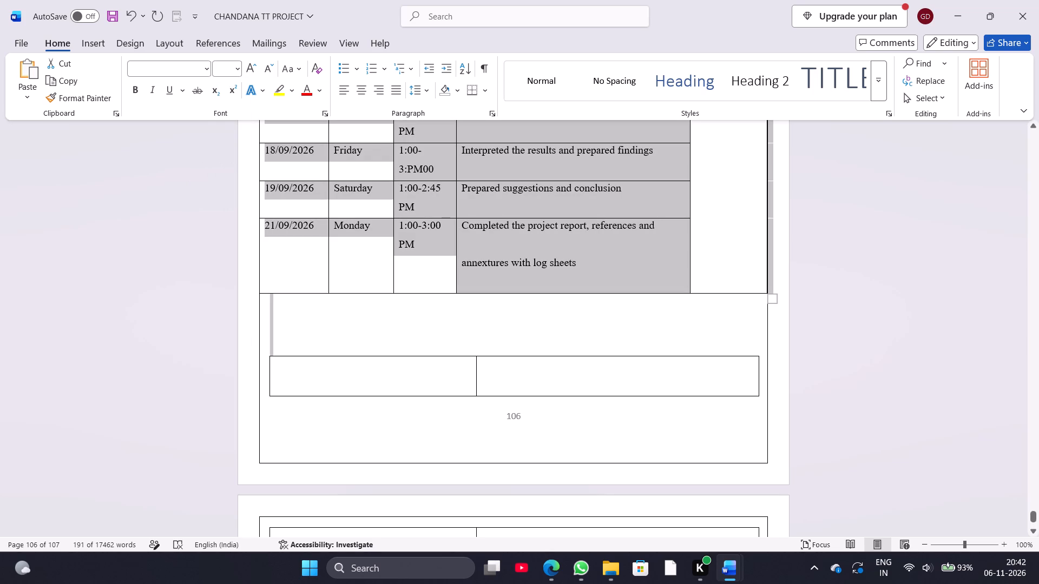
Delete the "Week 1" label from the "Guide Sign (Week- Wise)" column of the log table.
{"action": "scroll", "coordinate": [430, 212], "scroll_direction": "up", "scroll_amount": 12}
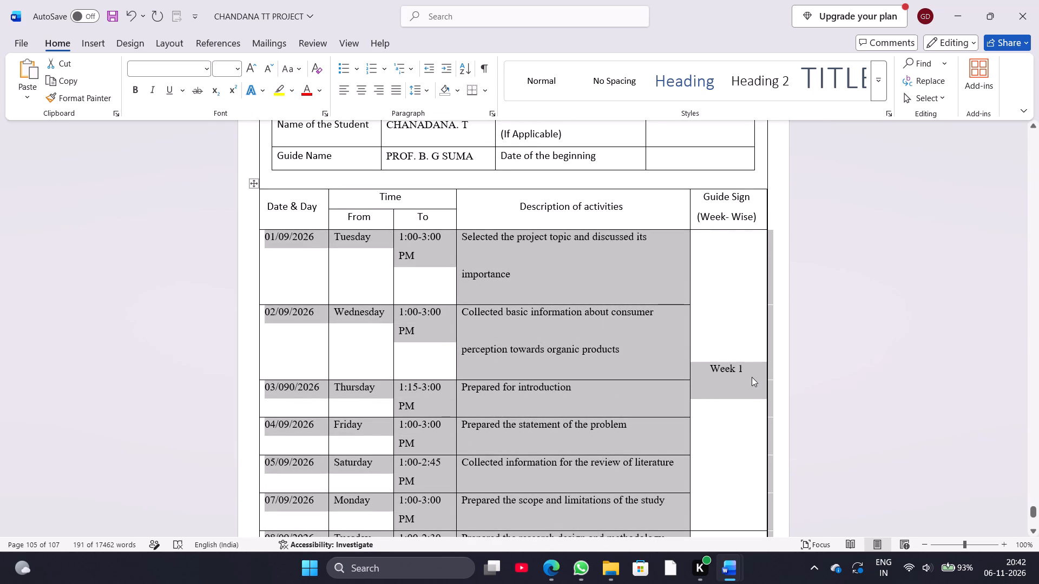
{"action": "left_click", "coordinate": [745, 376]}
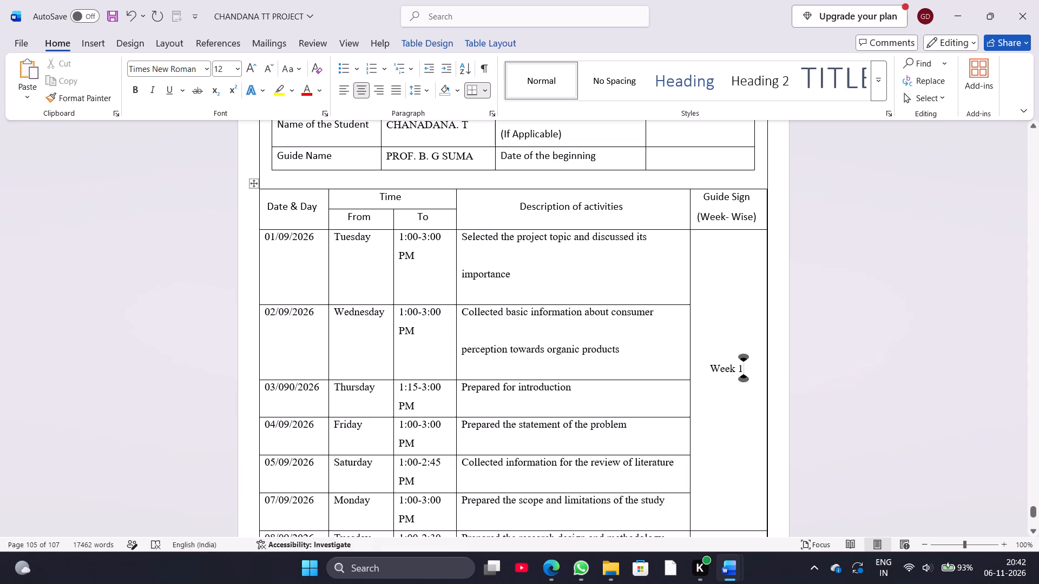
{"action": "key", "text": "BackSpace"}
{"action": "key", "text": "BackSpace"}
{"action": "key", "text": "BackSpace"}
{"action": "key", "text": "BackSpace"}
{"action": "key", "text": "BackSpace"}
{"action": "key", "text": "BackSpace"}
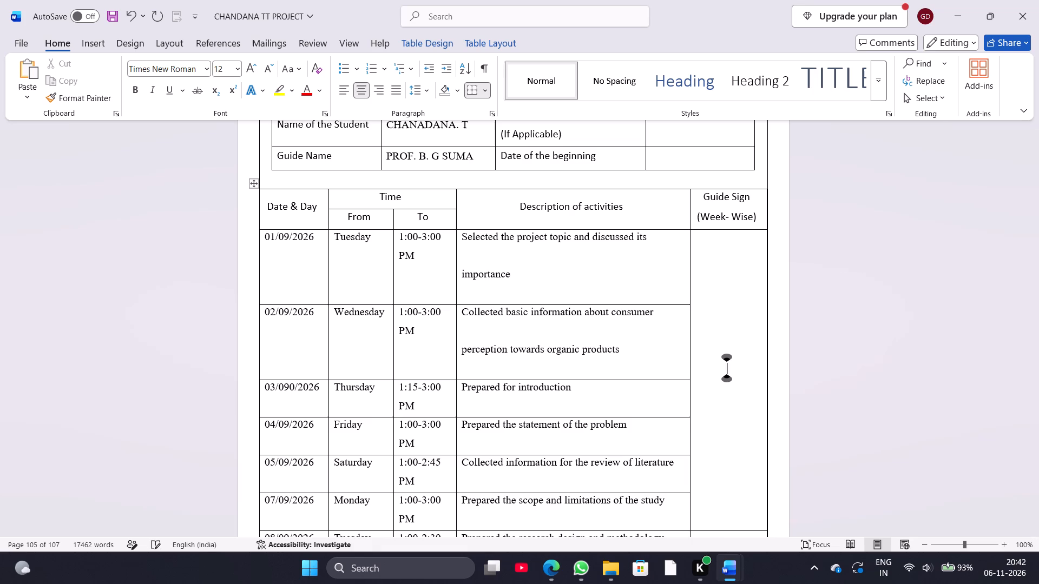
Delete the "Week 2" label from the "Guide Sign (Week- Wise)" column of the log table.
{"action": "scroll", "coordinate": [745, 376], "scroll_direction": "down", "scroll_amount": 3}
{"action": "scroll", "coordinate": [731, 413], "scroll_direction": "up", "scroll_amount": 2}
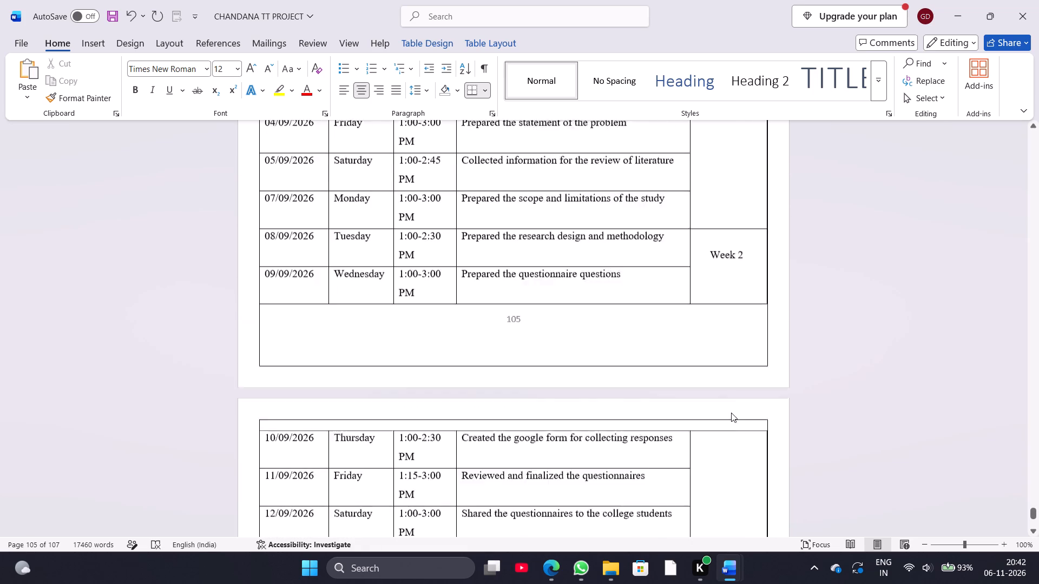
{"action": "scroll", "coordinate": [731, 413], "scroll_direction": "up", "scroll_amount": 1}
{"action": "left_click", "coordinate": [744, 303]}
{"action": "key", "text": "BackSpace"}
{"action": "key", "text": "BackSpace"}
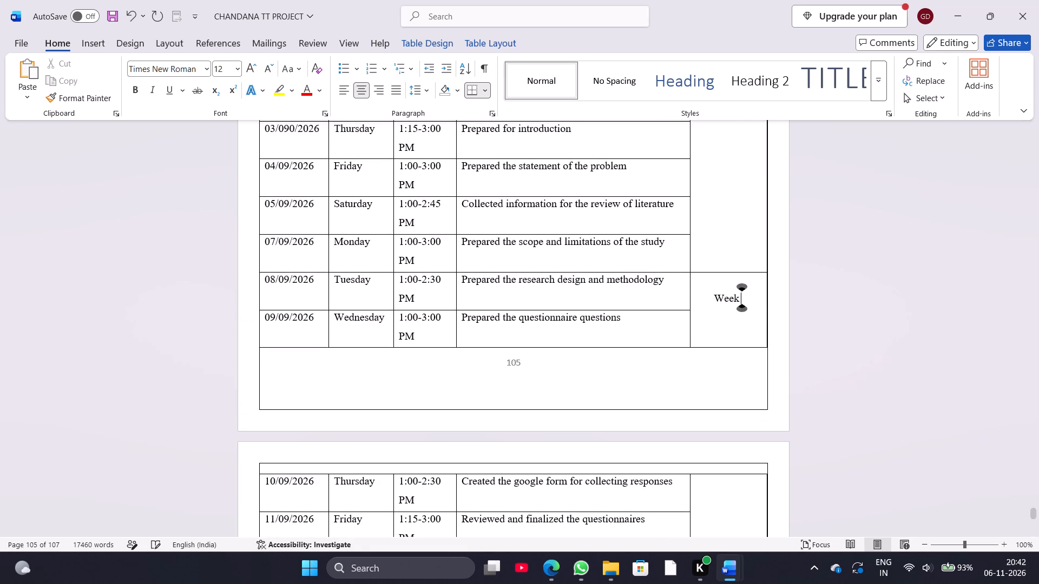
{"action": "key", "text": "BackSpace"}
{"action": "key", "text": "BackSpace"}
{"action": "key", "text": "BackSpace"}
{"action": "key", "text": "BackSpace"}
Set the line spacing of the 01/09/2026 activity description in the log table to 1.5.
{"action": "scroll", "coordinate": [744, 303], "scroll_direction": "down", "scroll_amount": 1}
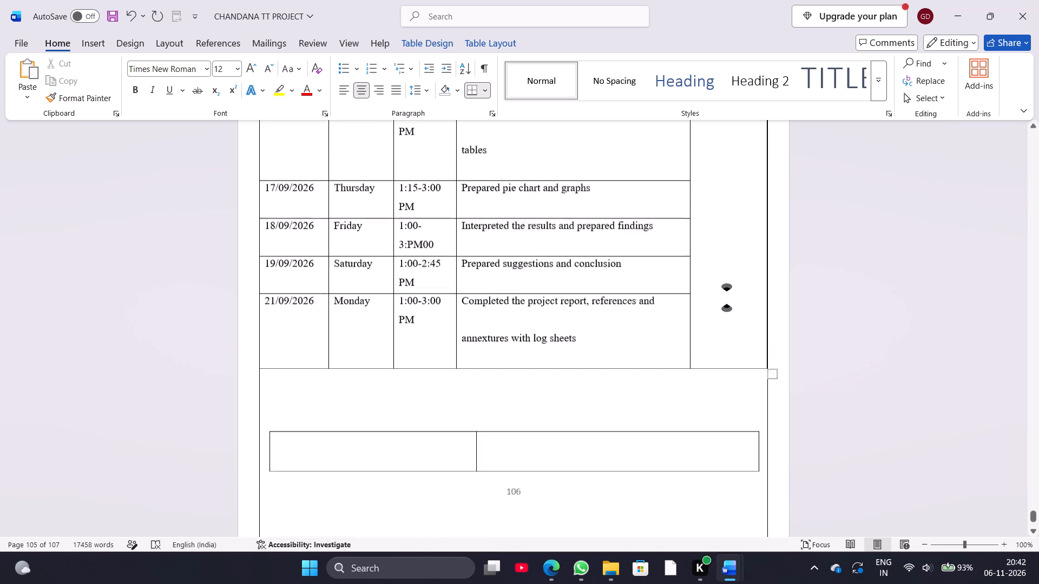
{"action": "scroll", "coordinate": [744, 303], "scroll_direction": "down", "scroll_amount": 2}
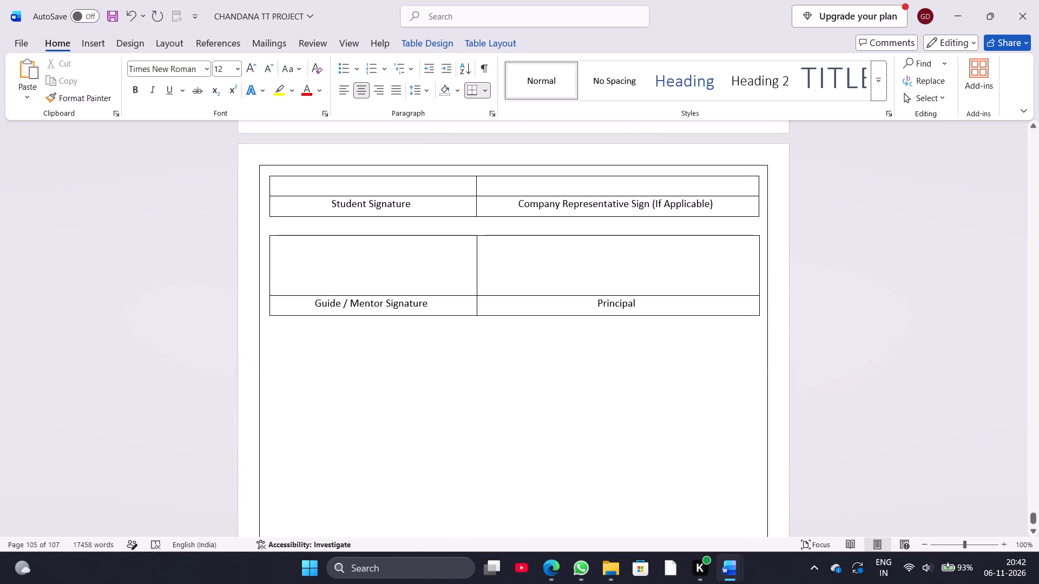
{"action": "scroll", "coordinate": [744, 303], "scroll_direction": "up", "scroll_amount": 4}
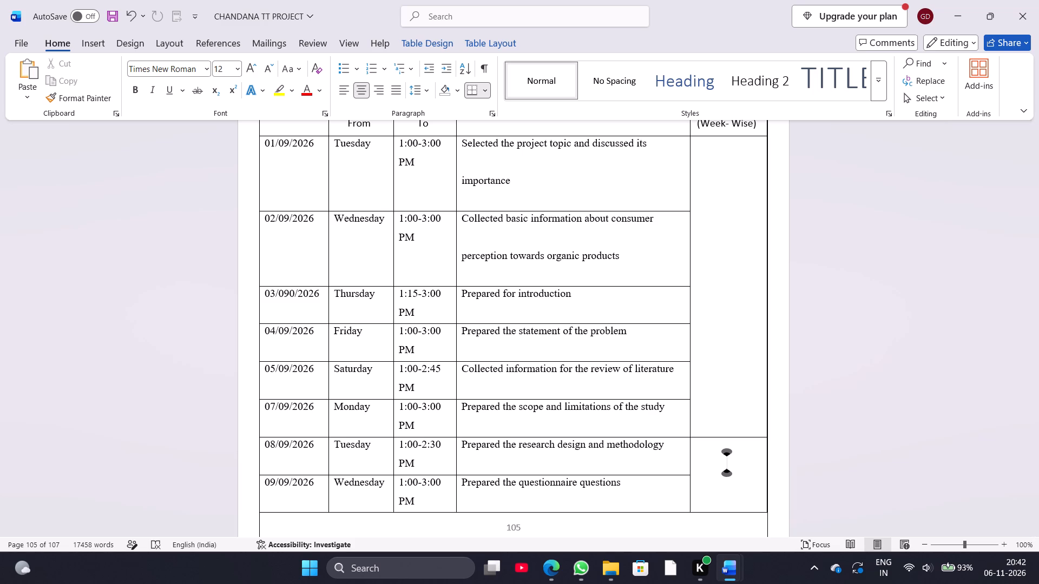
{"action": "scroll", "coordinate": [646, 231], "scroll_direction": "up", "scroll_amount": 3}
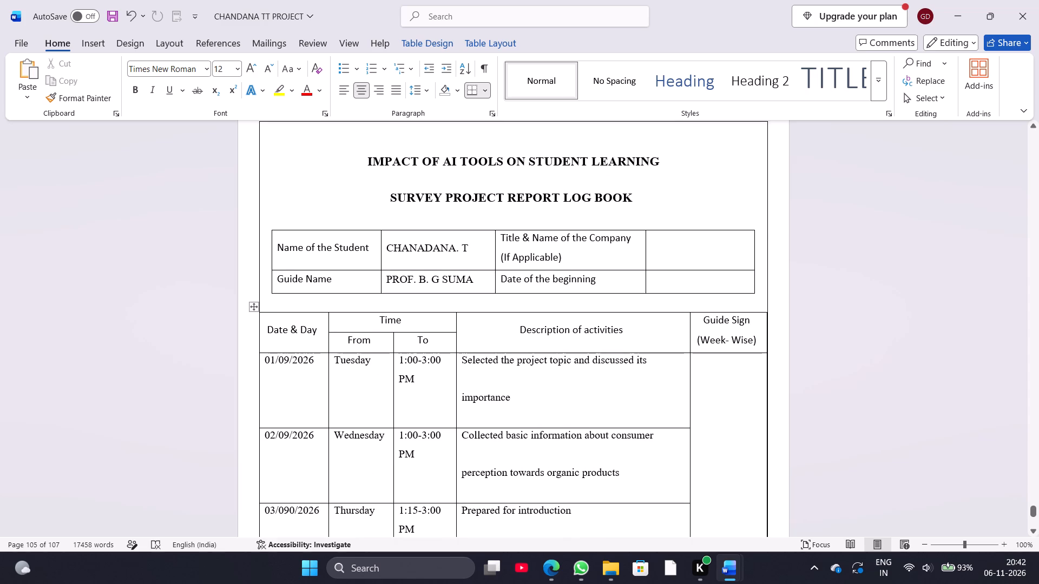
{"action": "double_click", "coordinate": [459, 355]}
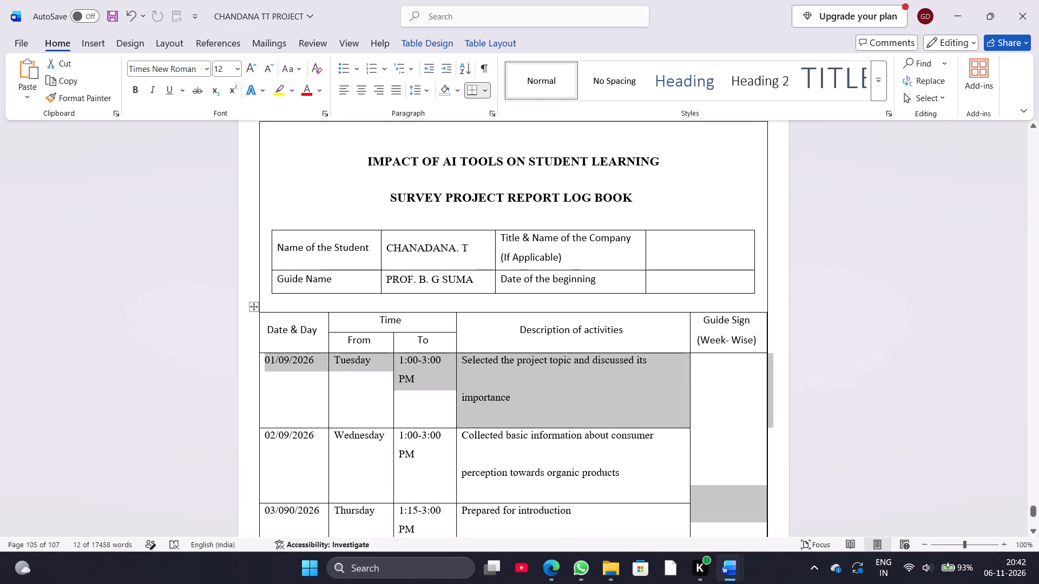
{"action": "left_click", "coordinate": [463, 360]}
{"action": "double_click", "coordinate": [463, 360]}
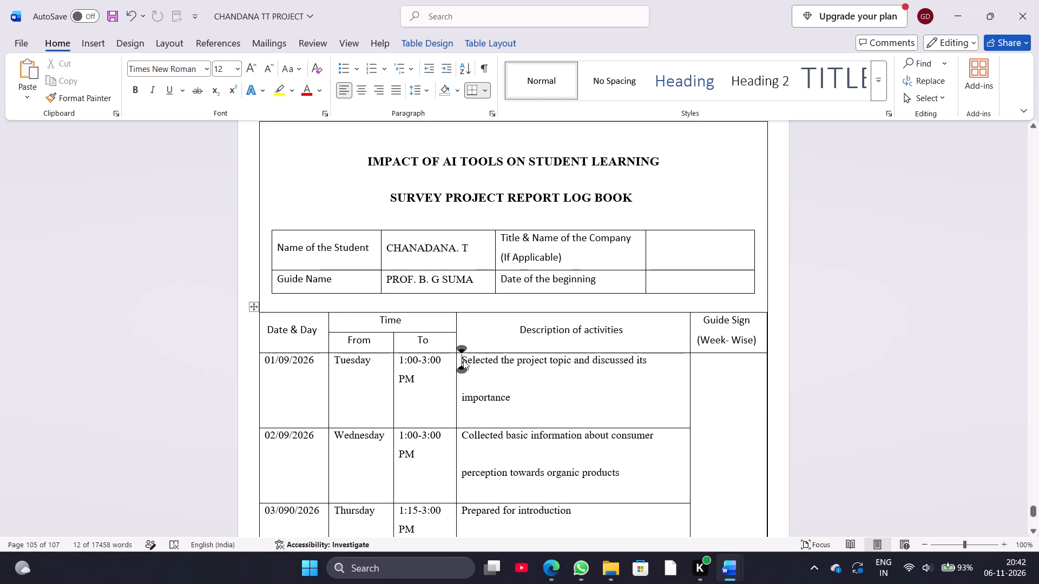
{"action": "triple_click", "coordinate": [463, 360]}
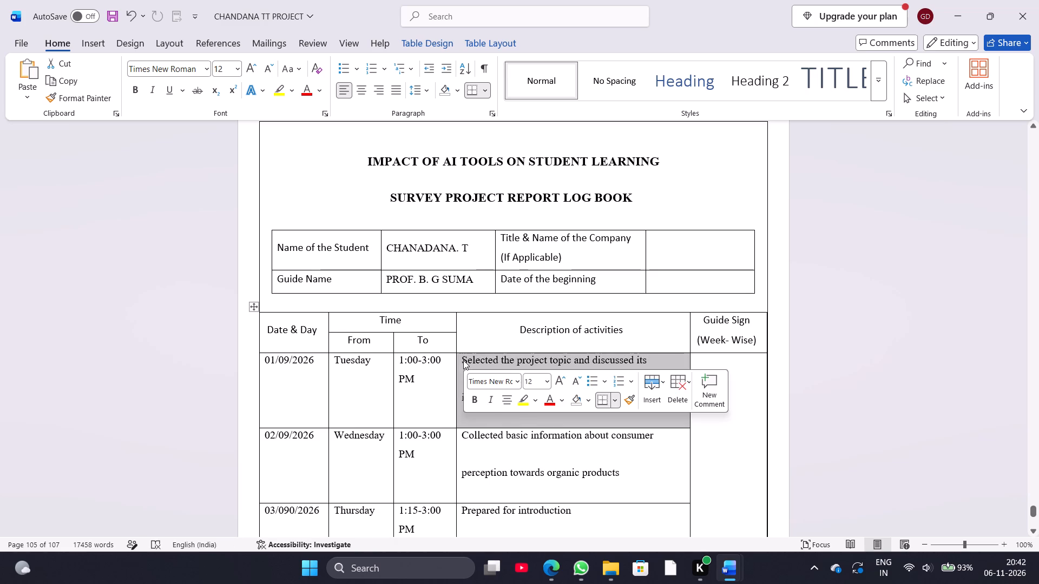
{"action": "left_click", "coordinate": [414, 95]}
{"action": "left_click", "coordinate": [432, 142]}
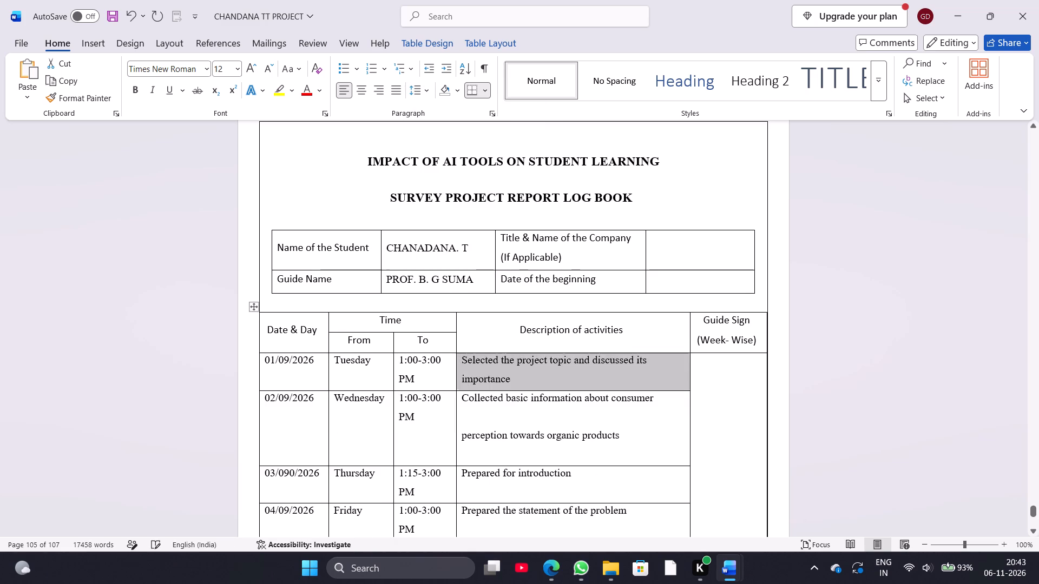
Set the line spacing of the 02/09/2026 activity description in the log table to 1.5.
{"action": "scroll", "coordinate": [468, 443], "scroll_direction": "down", "scroll_amount": 1}
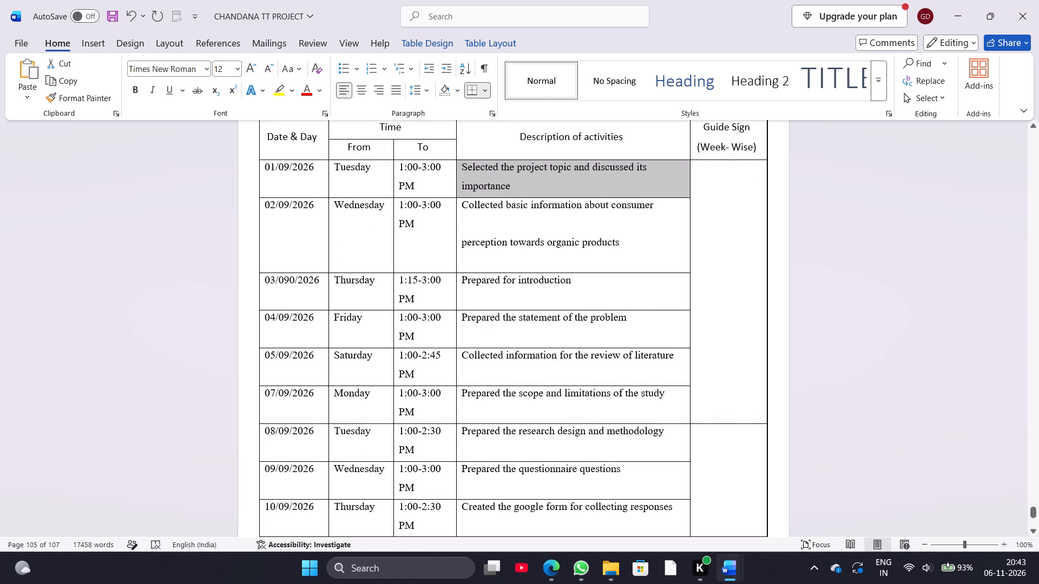
{"action": "double_click", "coordinate": [463, 202]}
{"action": "triple_click", "coordinate": [463, 202]}
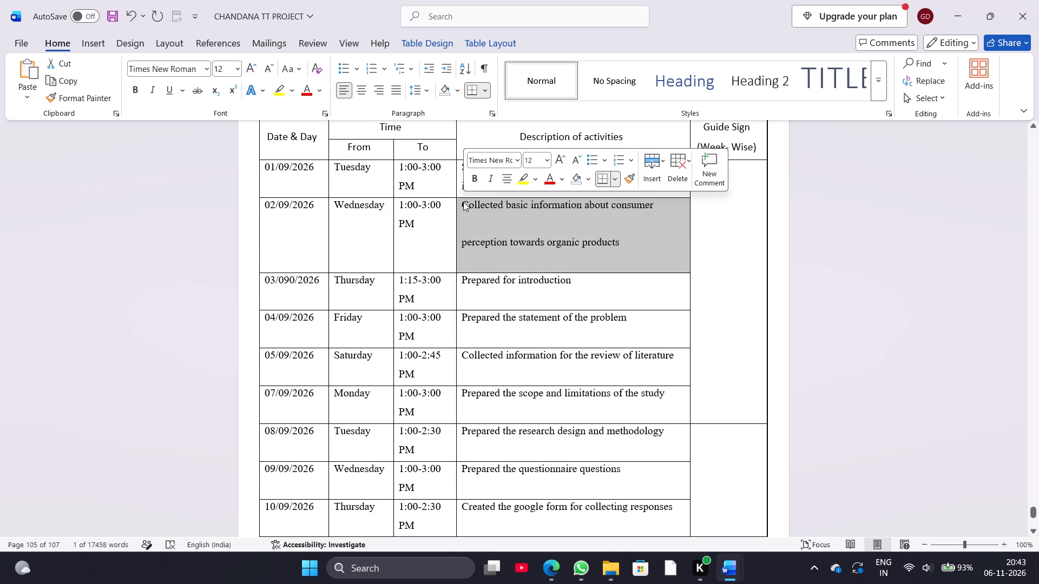
{"action": "left_click", "coordinate": [420, 89]}
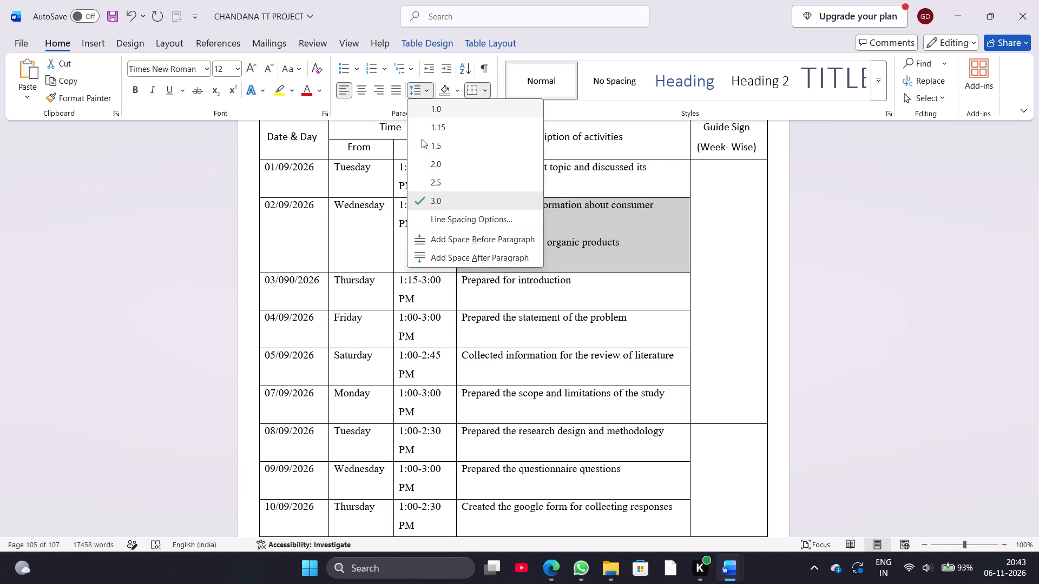
{"action": "left_click", "coordinate": [426, 149]}
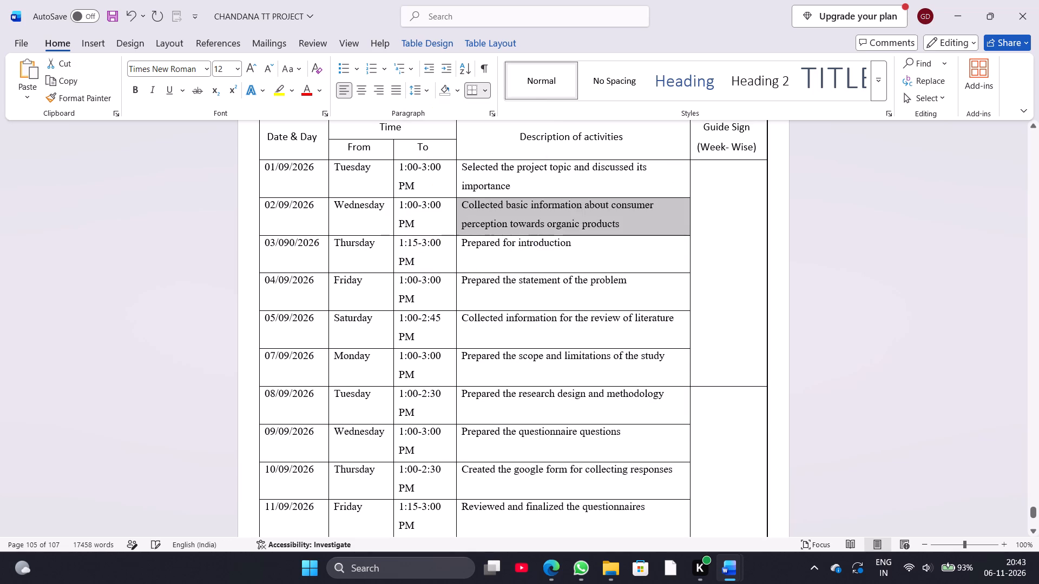
Set the line spacing of the 12/09/2026 activity description in the log table to 1.5.
{"action": "scroll", "coordinate": [474, 287], "scroll_direction": "down", "scroll_amount": 2}
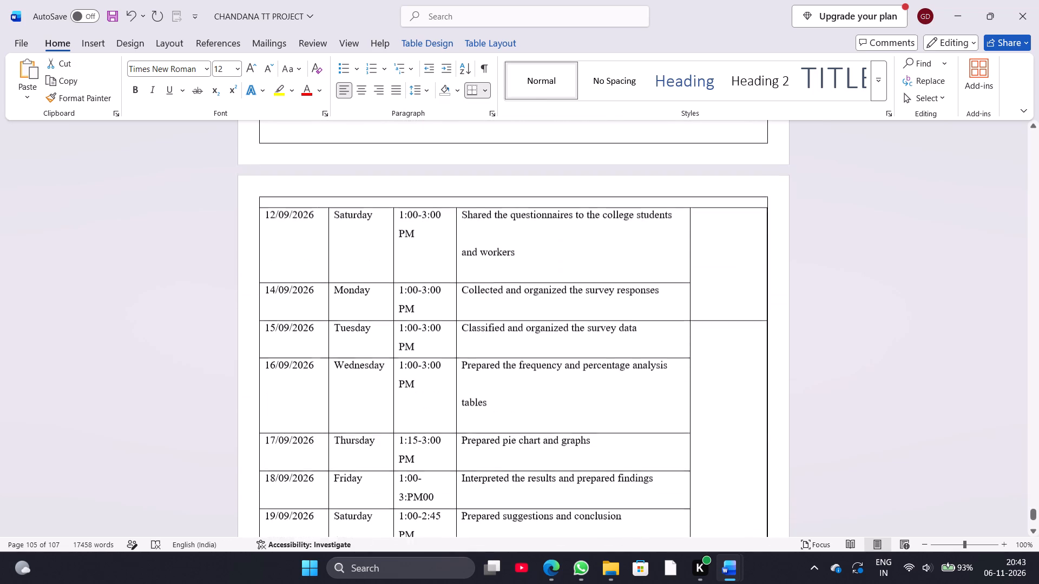
{"action": "scroll", "coordinate": [474, 287], "scroll_direction": "down", "scroll_amount": 1}
{"action": "double_click", "coordinate": [462, 184]}
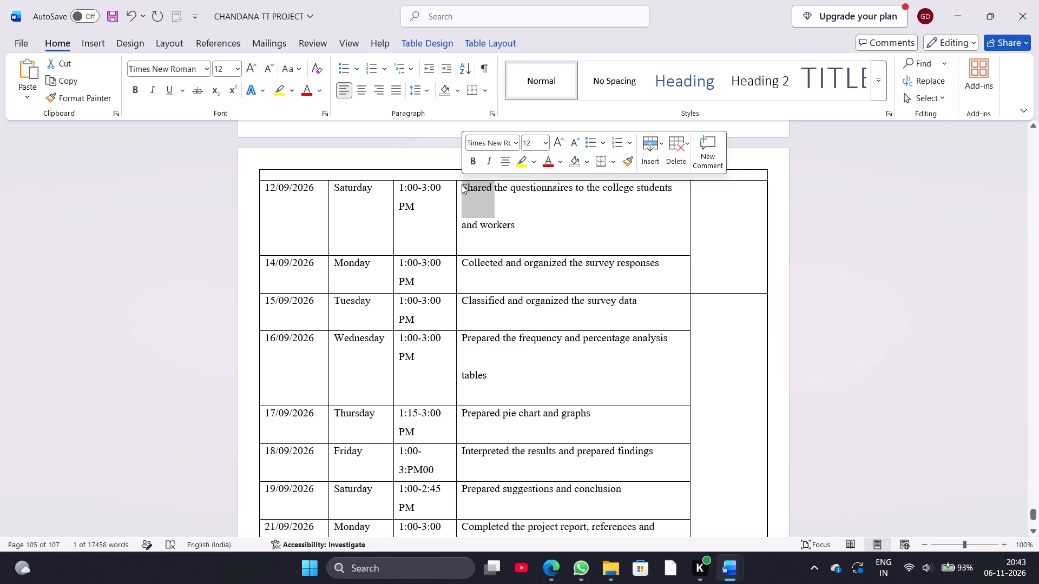
{"action": "double_click", "coordinate": [462, 184]}
{"action": "double_click", "coordinate": [462, 184]}
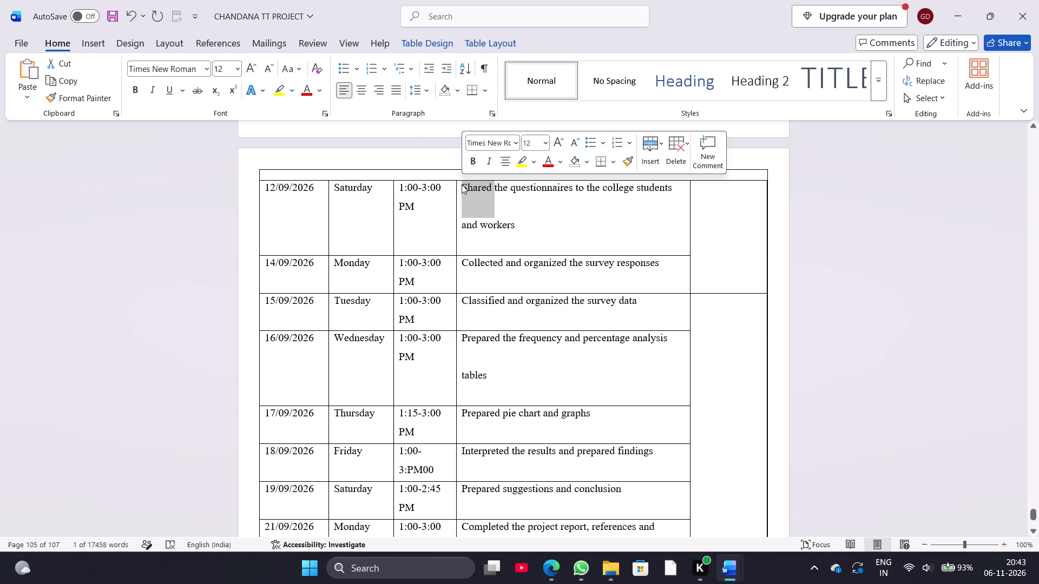
{"action": "double_click", "coordinate": [459, 182]}
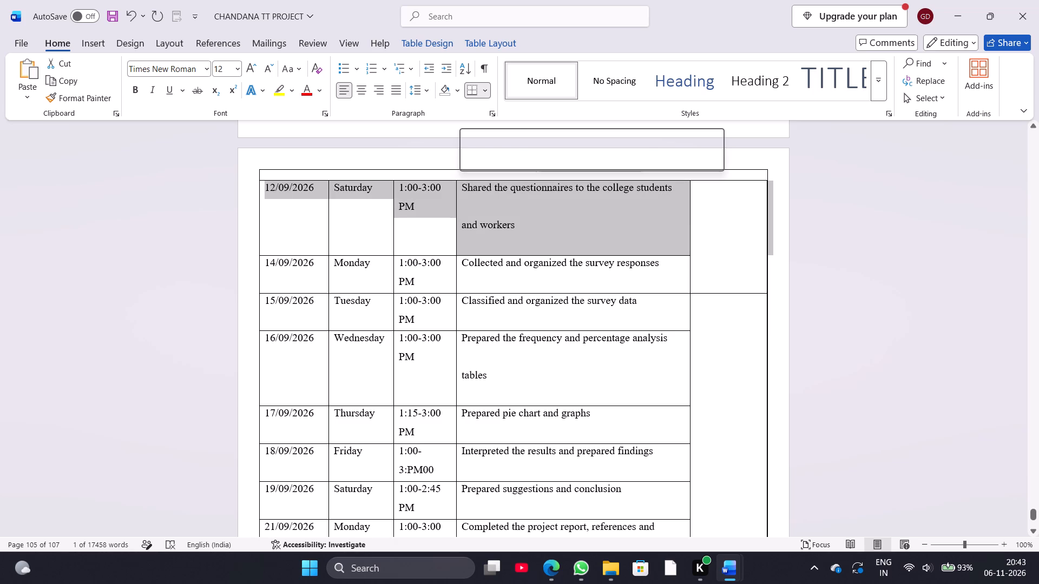
{"action": "left_click", "coordinate": [461, 184]}
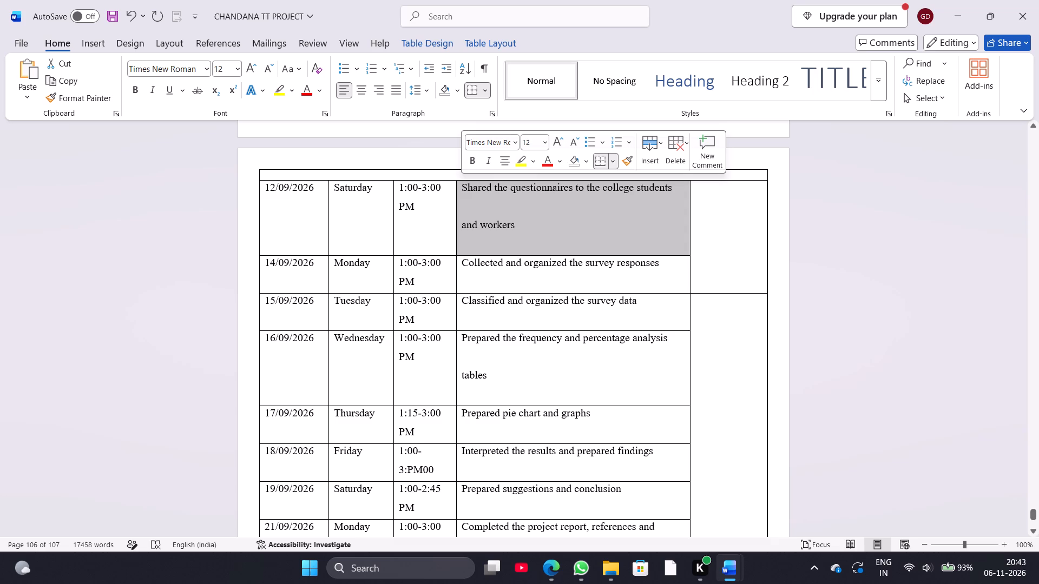
{"action": "left_click", "coordinate": [417, 91]}
{"action": "left_click", "coordinate": [426, 150]}
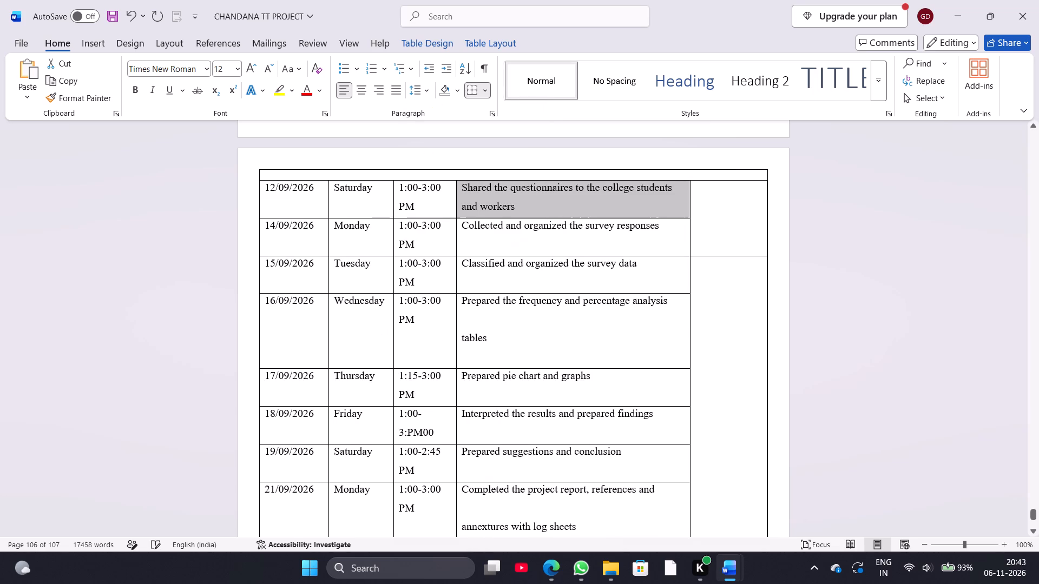
Set the line spacing of the 16/09/2026 activity description in the log table to 1.5.
{"action": "scroll", "coordinate": [459, 287], "scroll_direction": "down", "scroll_amount": 1}
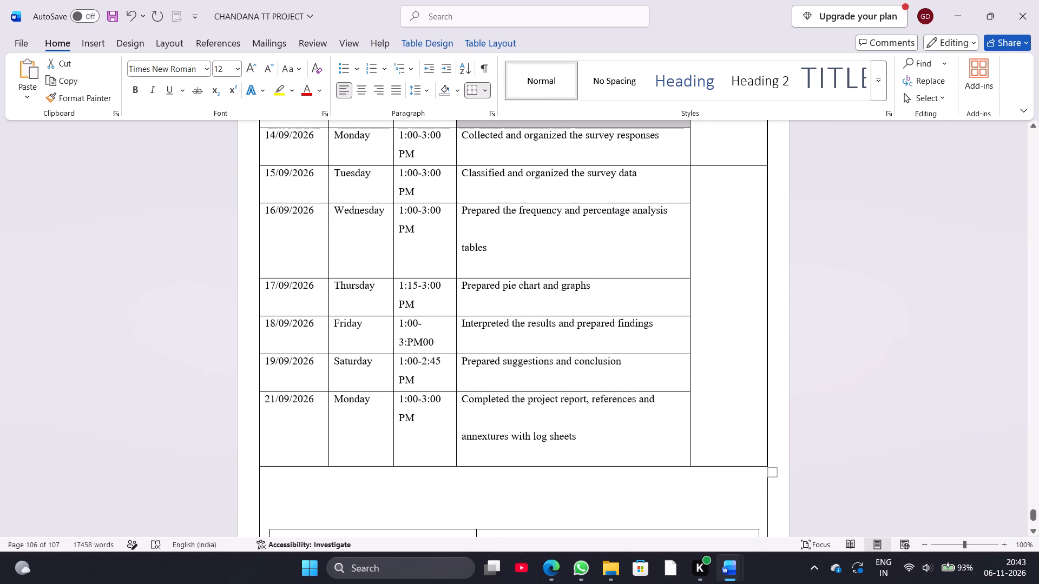
{"action": "double_click", "coordinate": [461, 207]}
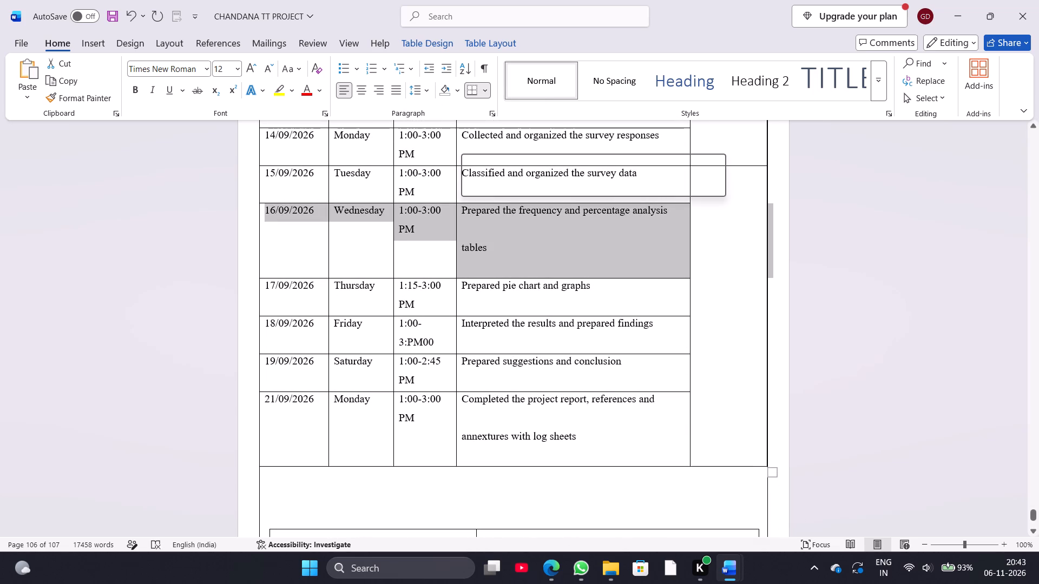
{"action": "left_click", "coordinate": [459, 207]}
{"action": "left_click", "coordinate": [459, 207]}
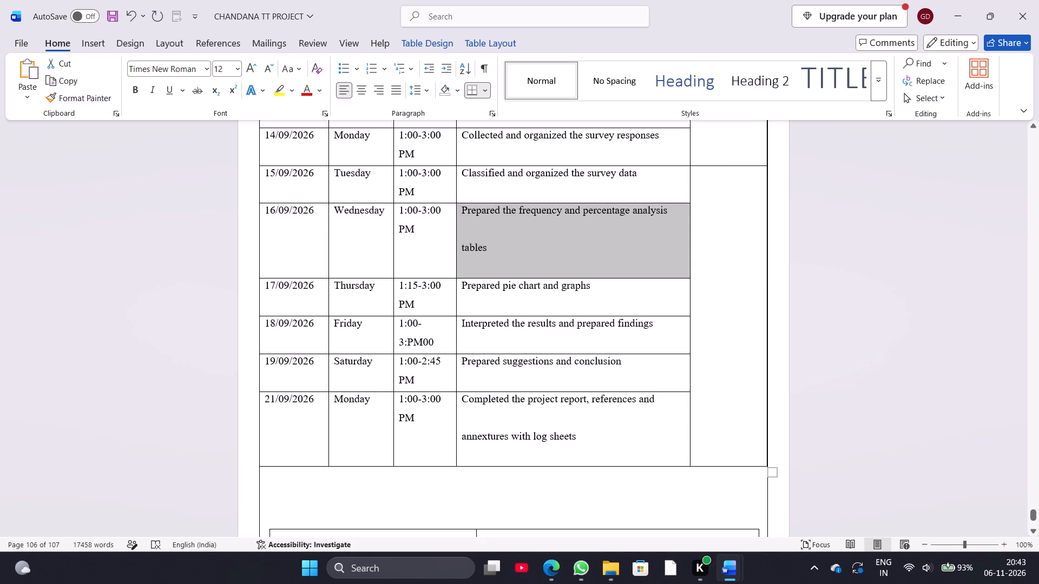
{"action": "left_click", "coordinate": [425, 96]}
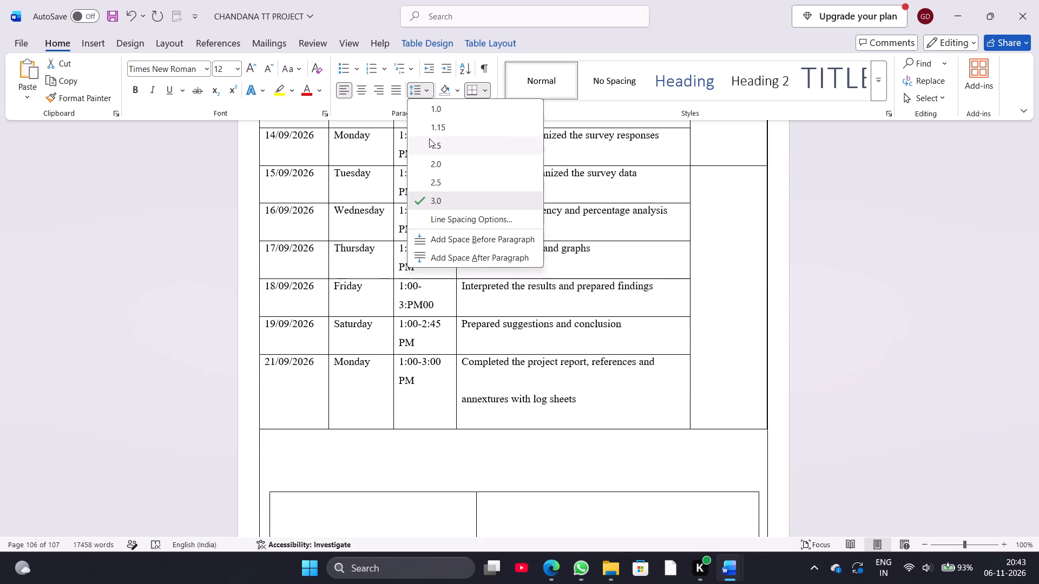
{"action": "left_click", "coordinate": [429, 138]}
Set the line spacing of the 21/09/2026 activity description in the log table to 1.5.
{"action": "scroll", "coordinate": [463, 251], "scroll_direction": "down", "scroll_amount": 2}
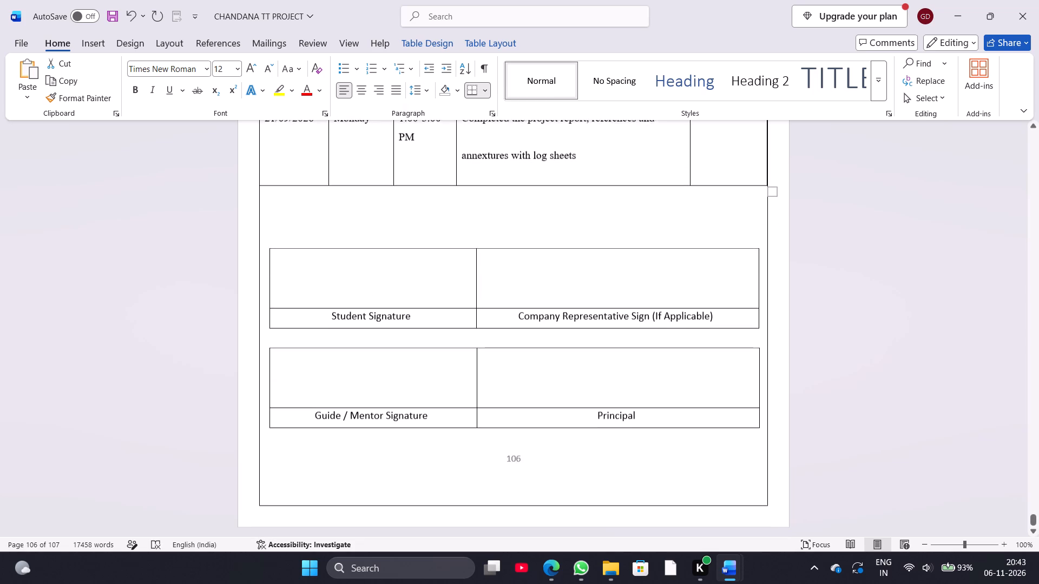
{"action": "scroll", "coordinate": [463, 251], "scroll_direction": "down", "scroll_amount": 2}
{"action": "scroll", "coordinate": [463, 251], "scroll_direction": "up", "scroll_amount": 1}
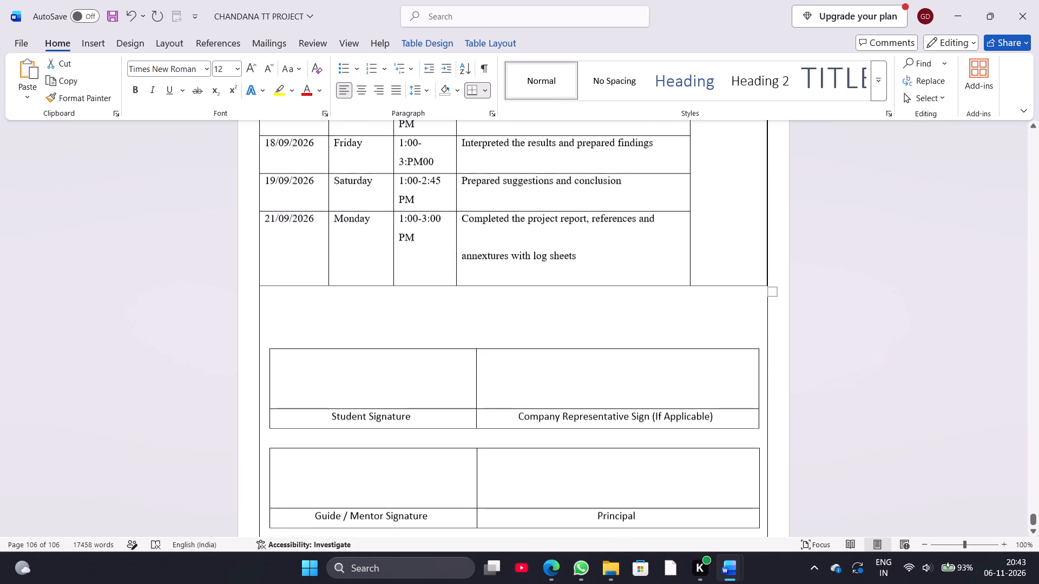
{"action": "scroll", "coordinate": [463, 251], "scroll_direction": "up", "scroll_amount": 1}
{"action": "left_click", "coordinate": [459, 217]}
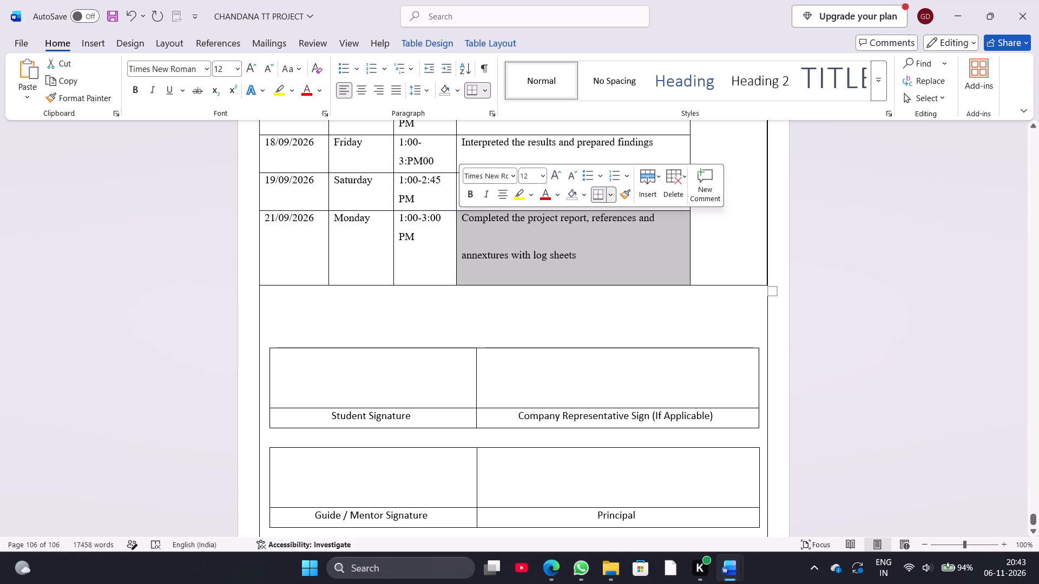
{"action": "left_click", "coordinate": [424, 82]}
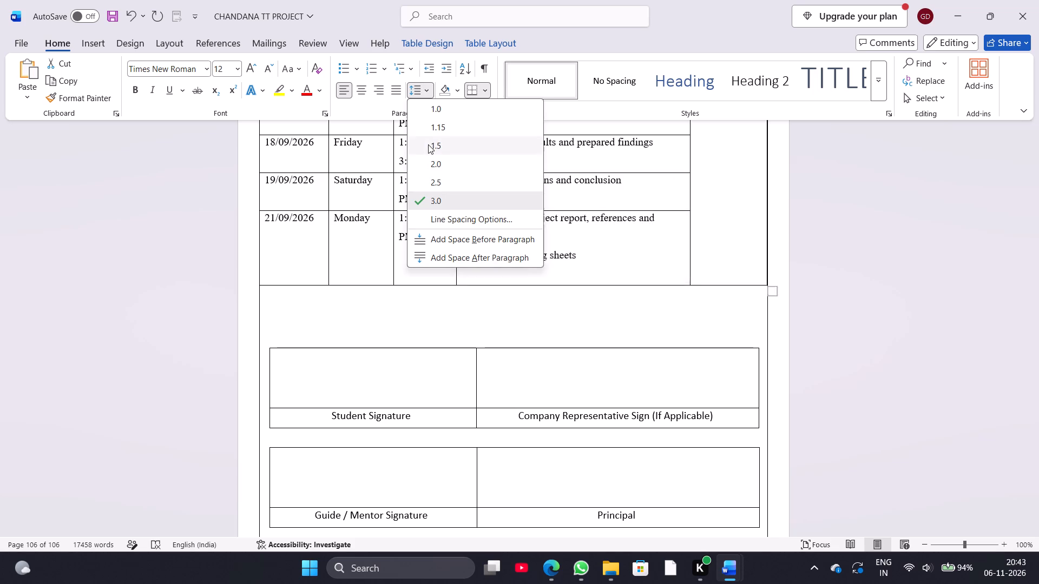
{"action": "left_click", "coordinate": [428, 144]}
{"action": "scroll", "coordinate": [498, 279], "scroll_direction": "down", "scroll_amount": 1}
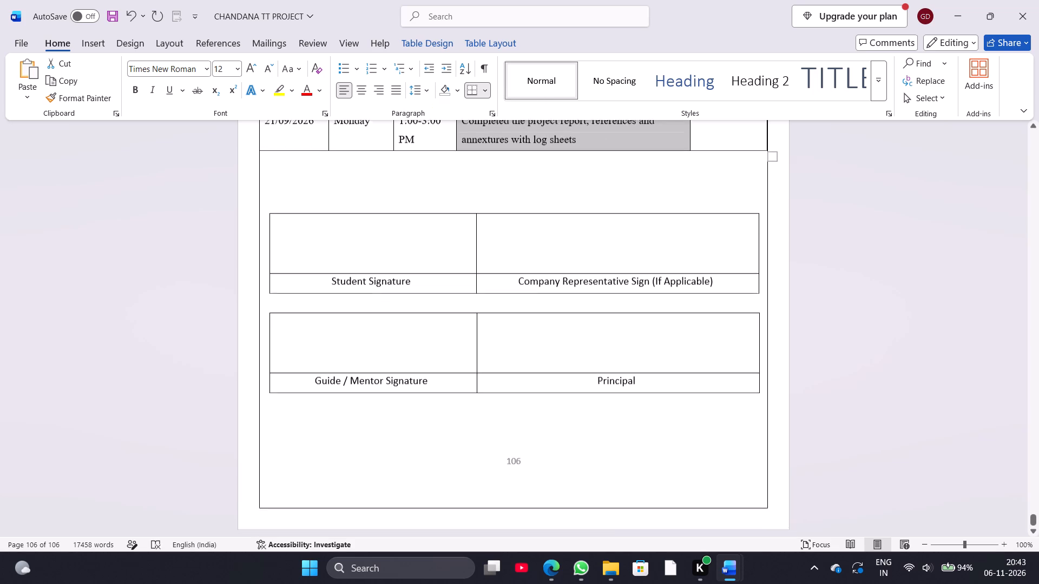
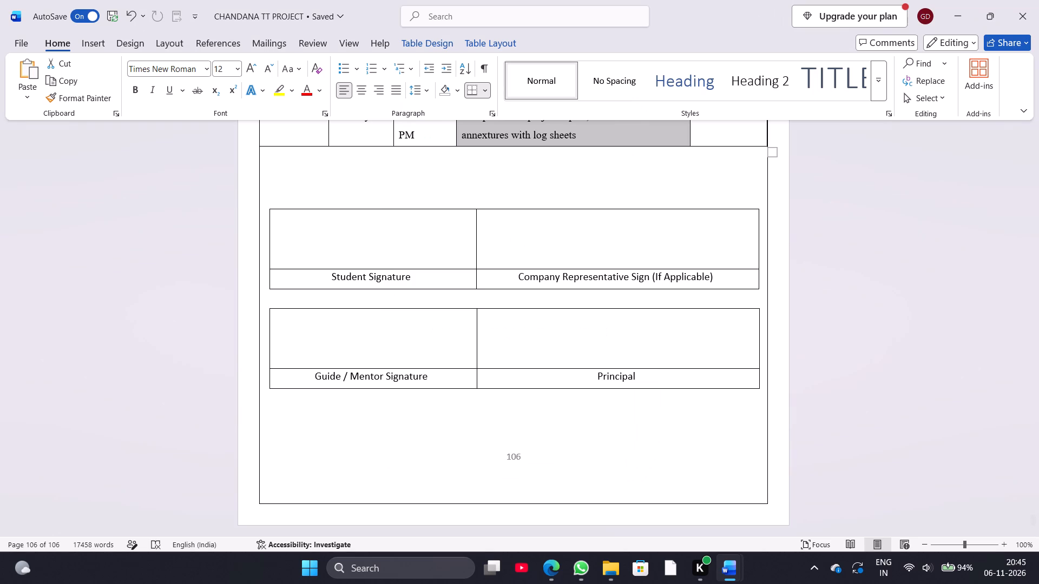
Review the completed log table and the survey questionnaire pages that precede it, checking their layout.
{"action": "scroll", "coordinate": [485, 216], "scroll_direction": "up", "scroll_amount": 1}
{"action": "scroll", "coordinate": [504, 341], "scroll_direction": "up", "scroll_amount": 1}
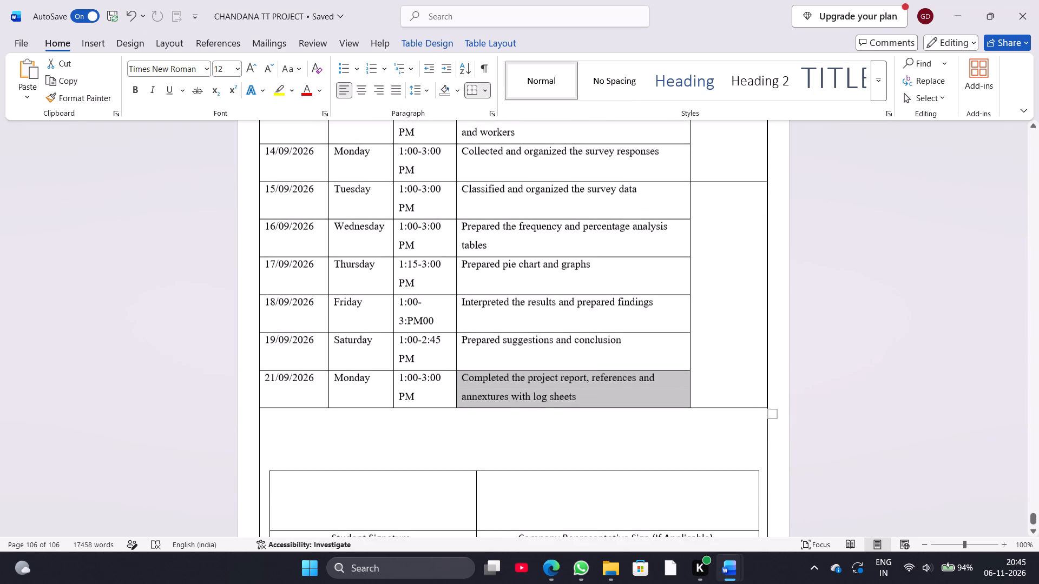
{"action": "scroll", "coordinate": [504, 341], "scroll_direction": "up", "scroll_amount": 18}
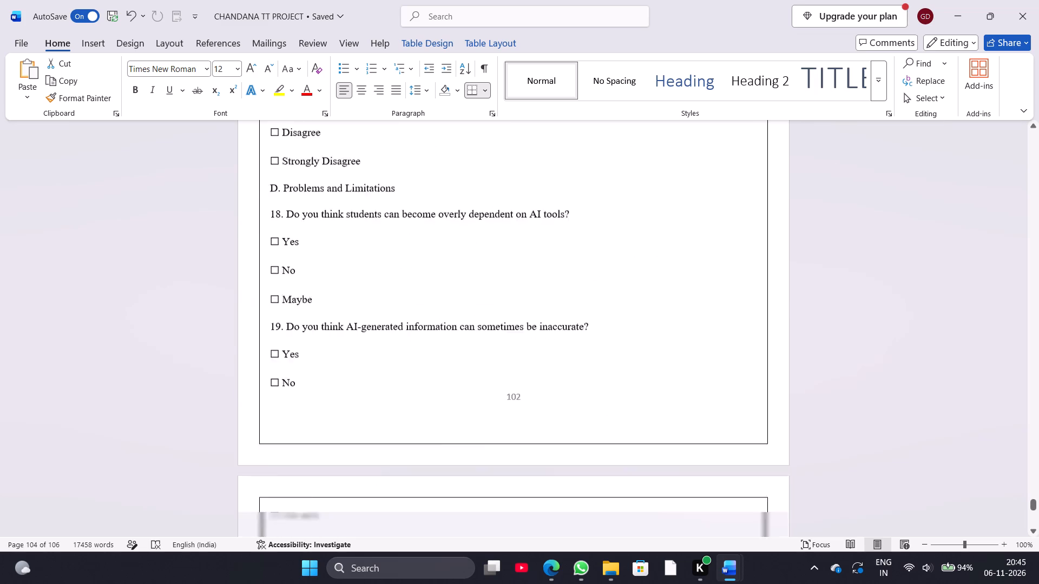
{"action": "scroll", "coordinate": [504, 341], "scroll_direction": "up", "scroll_amount": 9}
{"action": "scroll", "coordinate": [504, 341], "scroll_direction": "down", "scroll_amount": 12}
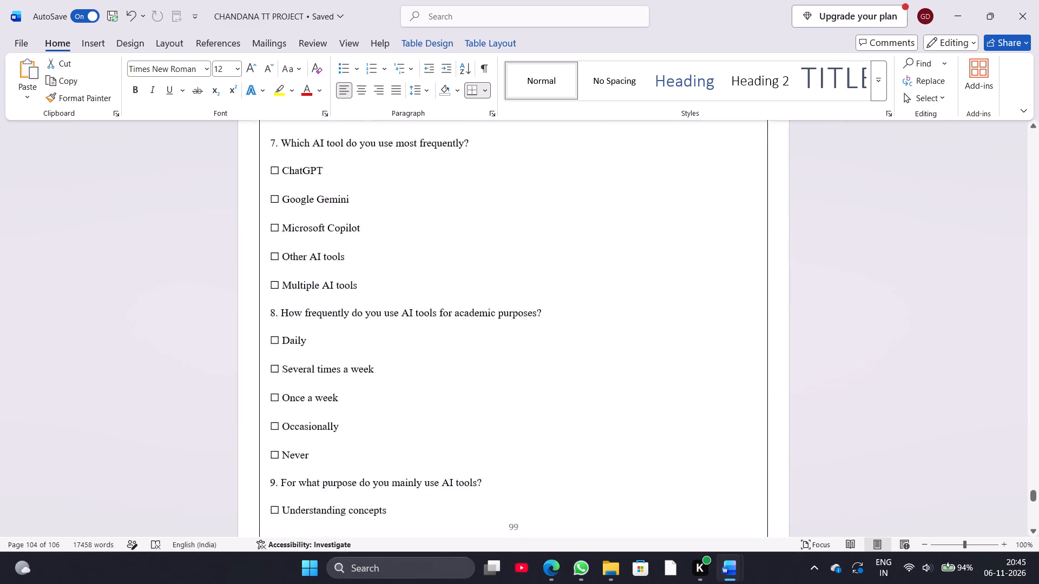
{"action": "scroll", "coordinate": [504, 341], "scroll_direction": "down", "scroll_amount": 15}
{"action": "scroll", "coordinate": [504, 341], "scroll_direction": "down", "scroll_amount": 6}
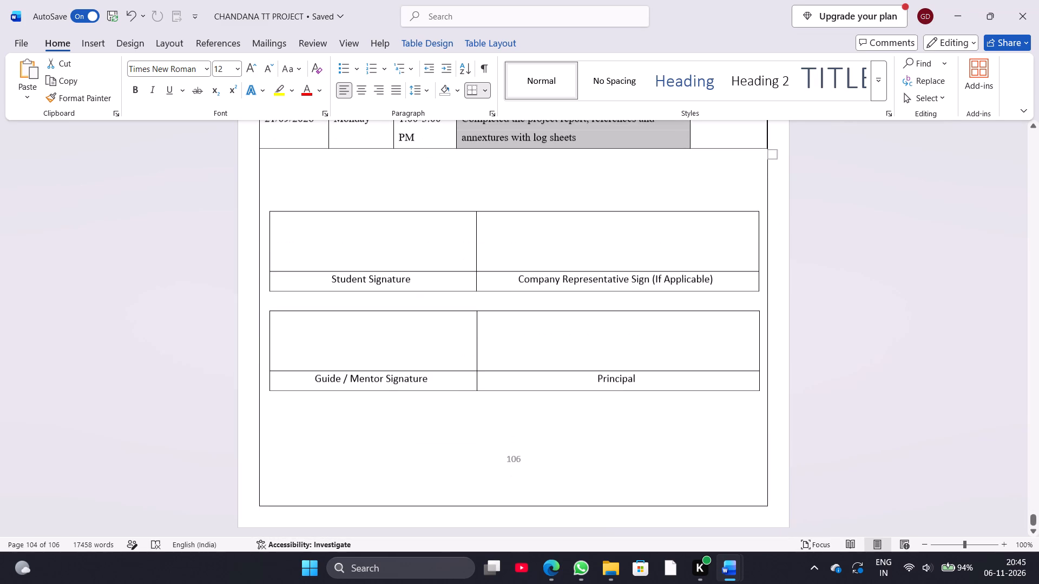
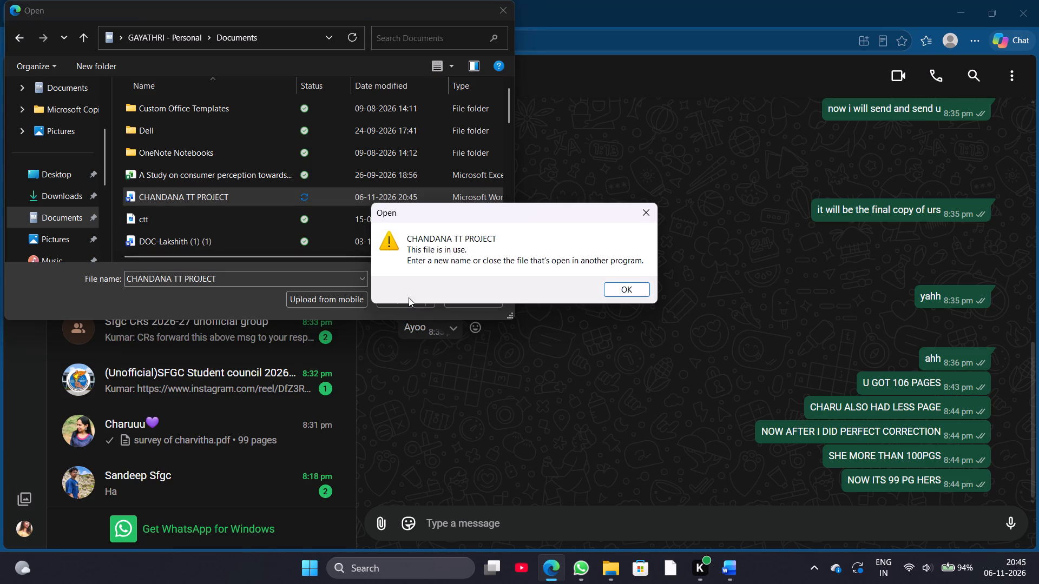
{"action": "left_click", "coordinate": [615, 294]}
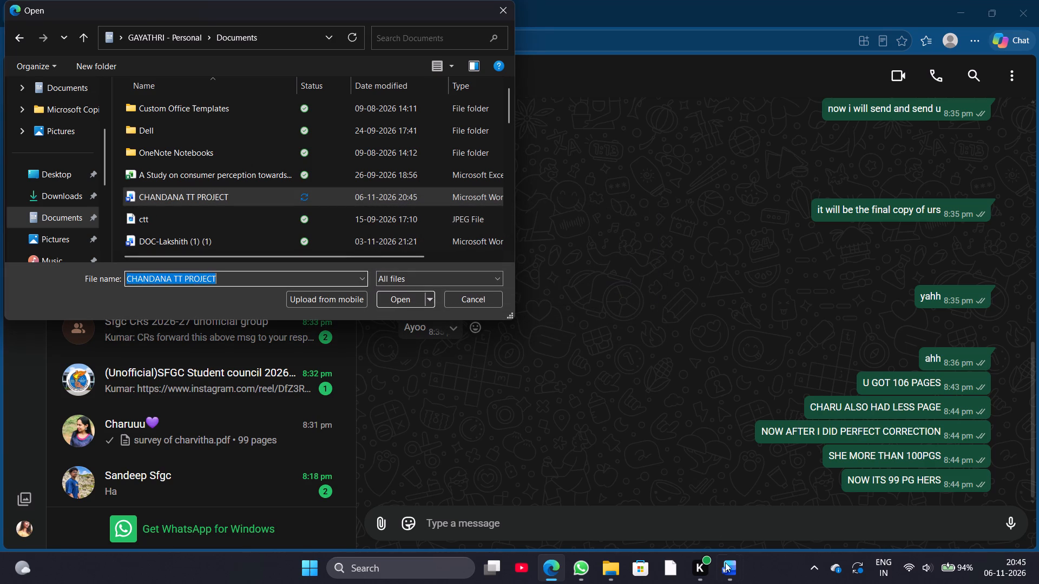
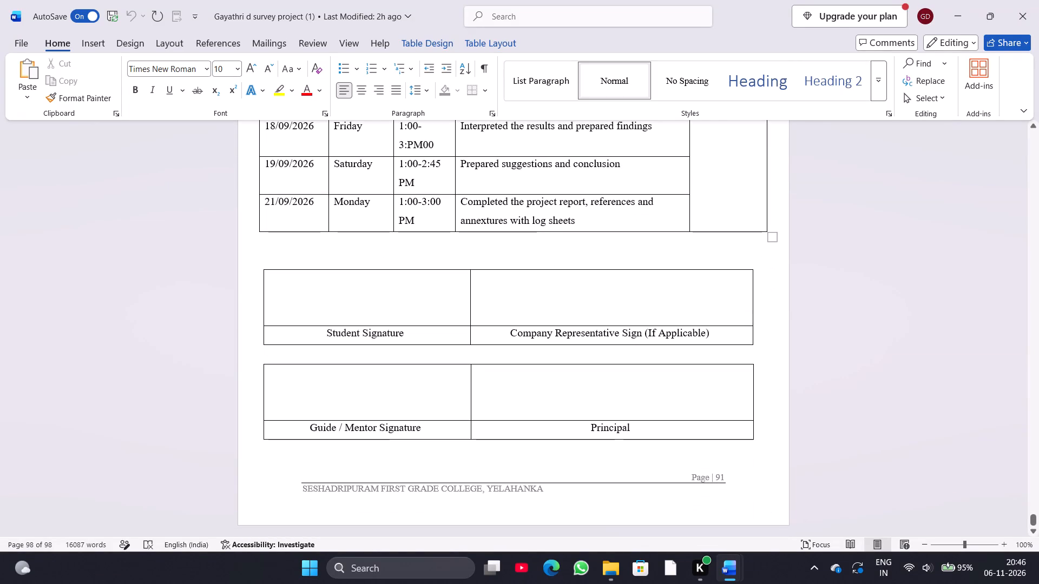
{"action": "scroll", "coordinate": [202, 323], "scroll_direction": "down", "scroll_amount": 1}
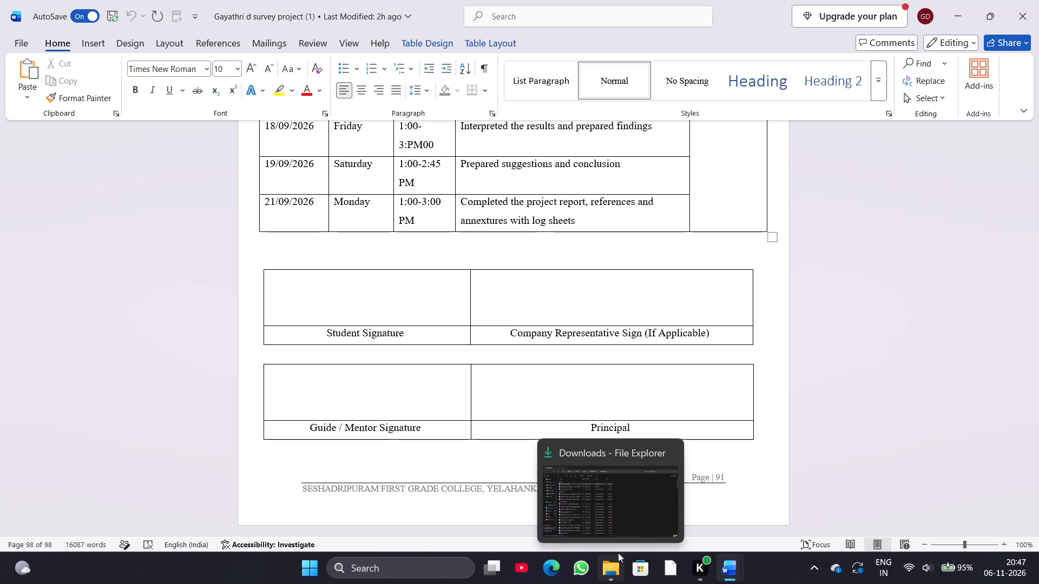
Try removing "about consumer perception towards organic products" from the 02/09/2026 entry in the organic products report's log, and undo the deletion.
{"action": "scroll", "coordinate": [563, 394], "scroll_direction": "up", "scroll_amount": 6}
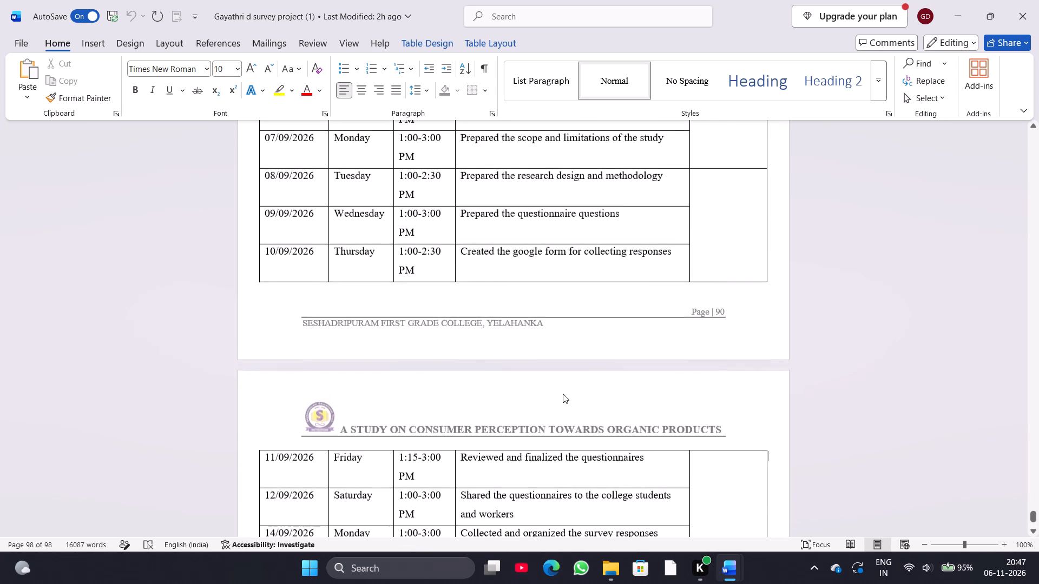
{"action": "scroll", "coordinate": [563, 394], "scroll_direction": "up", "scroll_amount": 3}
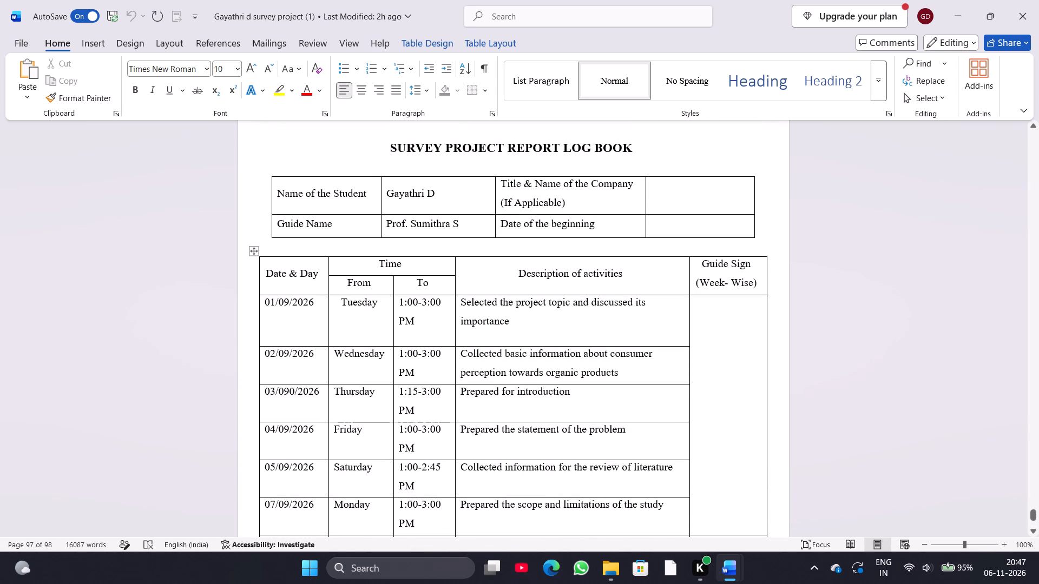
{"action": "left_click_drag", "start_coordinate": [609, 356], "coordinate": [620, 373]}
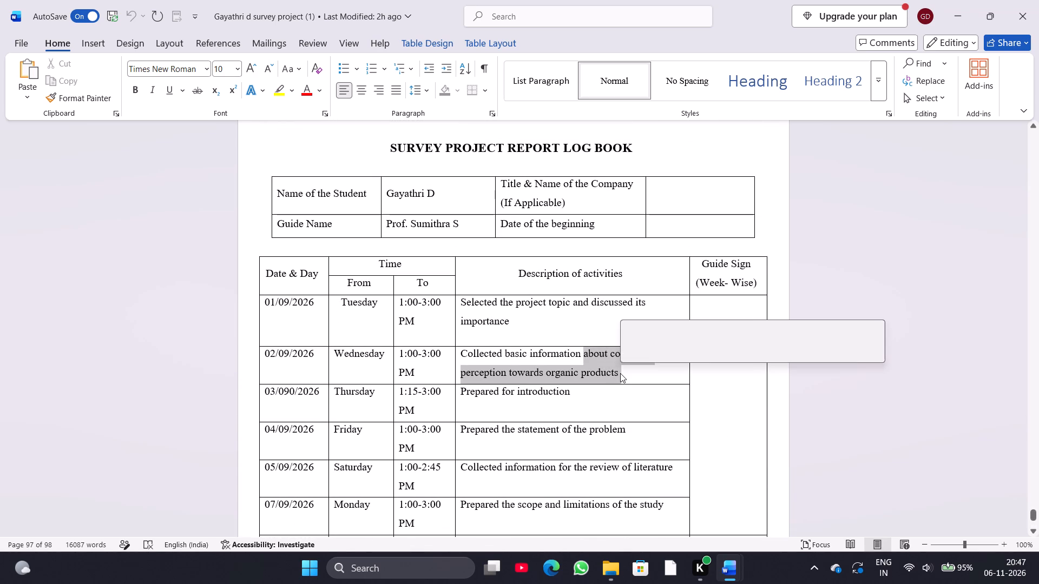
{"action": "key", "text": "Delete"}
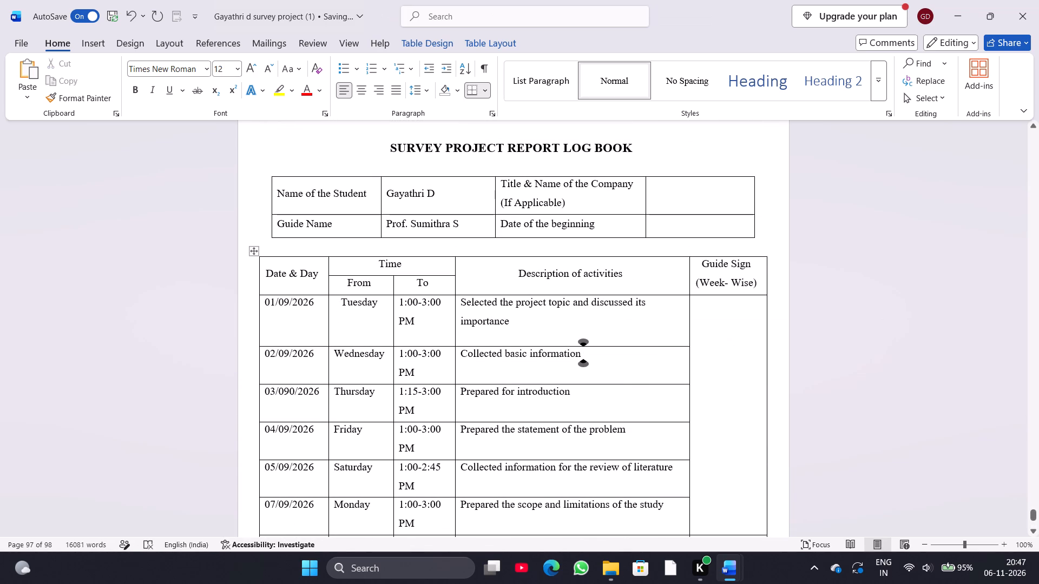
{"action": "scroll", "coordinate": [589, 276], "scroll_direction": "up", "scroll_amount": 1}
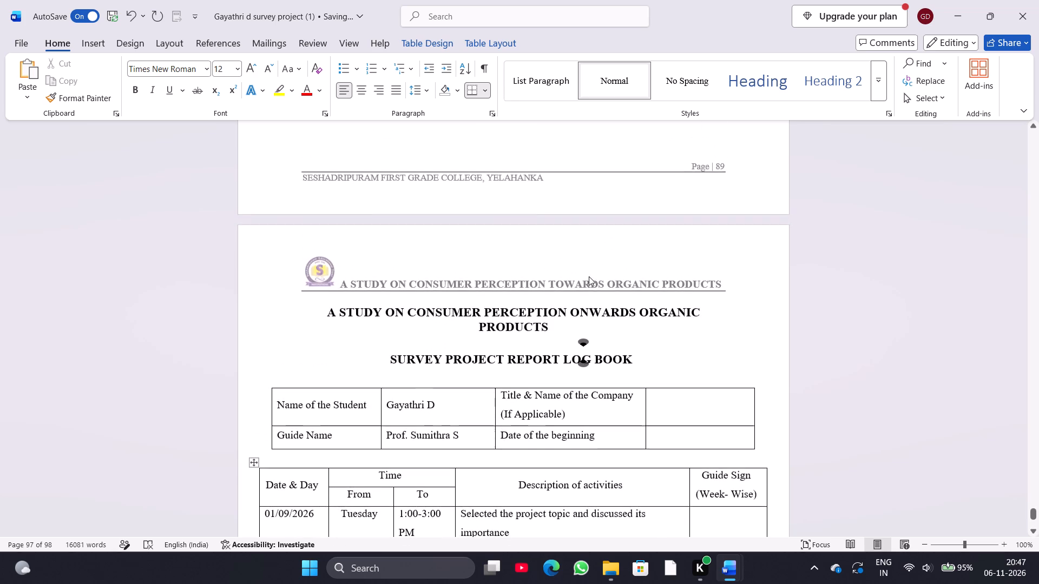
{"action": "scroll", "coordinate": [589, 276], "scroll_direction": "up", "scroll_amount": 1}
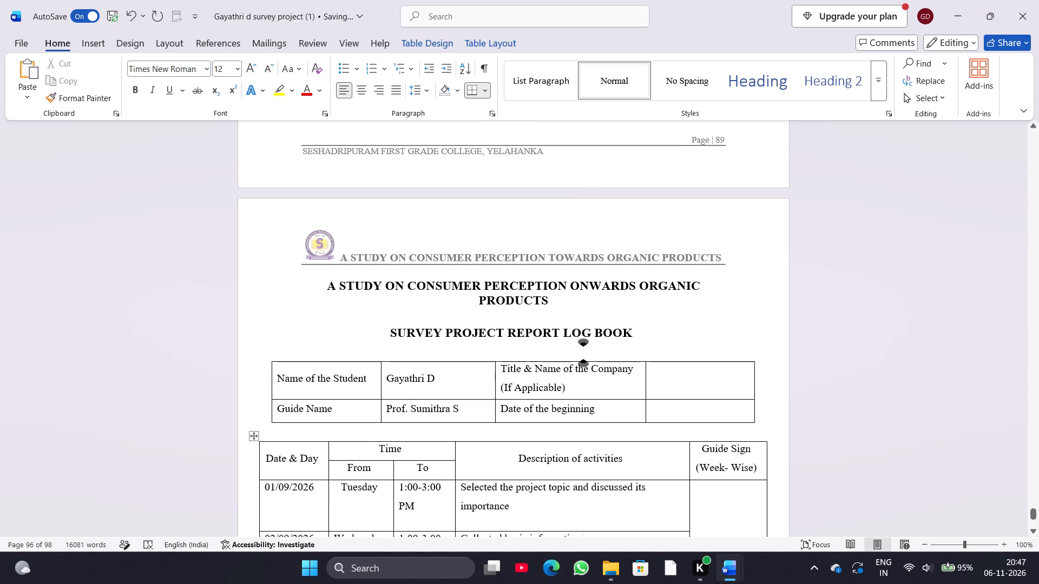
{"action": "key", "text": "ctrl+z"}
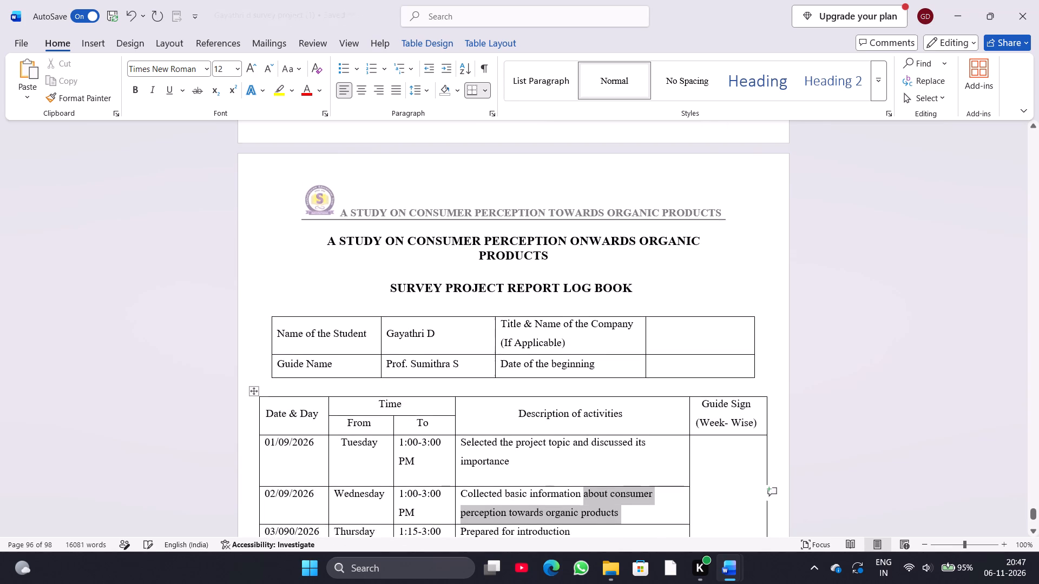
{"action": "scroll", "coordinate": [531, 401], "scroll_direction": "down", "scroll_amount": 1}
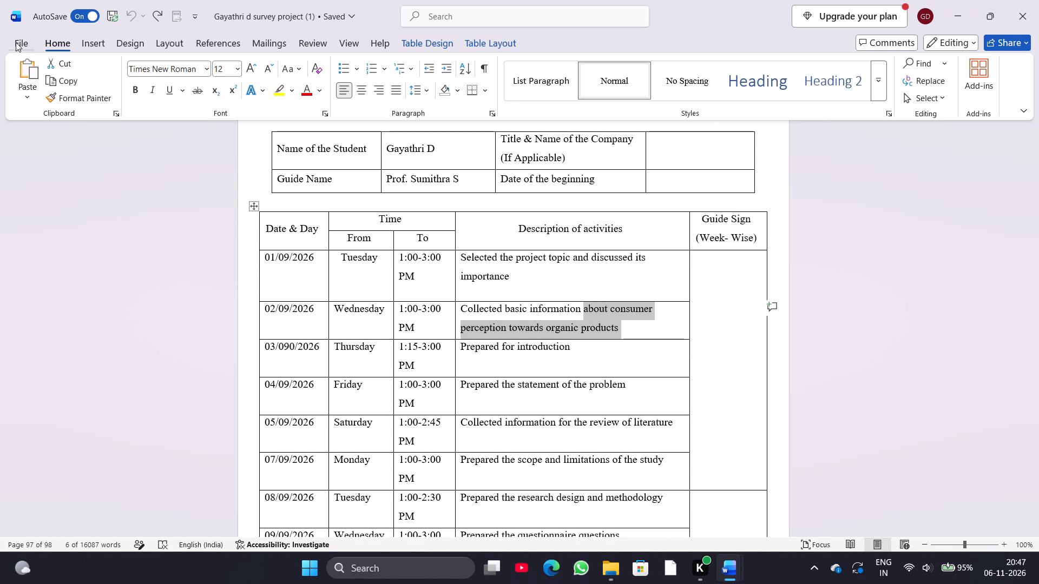
Open the AI tools survey project from the recent files, using the copy in the personal OneDrive Documents folder.
{"action": "left_click", "coordinate": [16, 42]}
{"action": "left_click", "coordinate": [288, 326]}
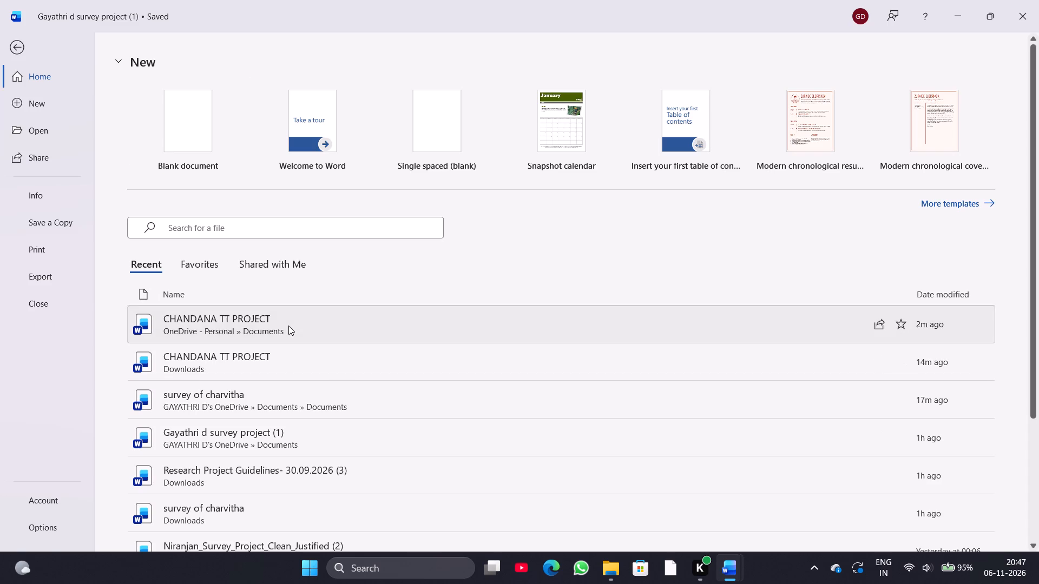
In the 02/09/2026 log book entry, replace "about consumer perception towards organic products" with "impact of AI tools on student learning".
{"action": "scroll", "coordinate": [471, 360], "scroll_direction": "down", "scroll_amount": 4}
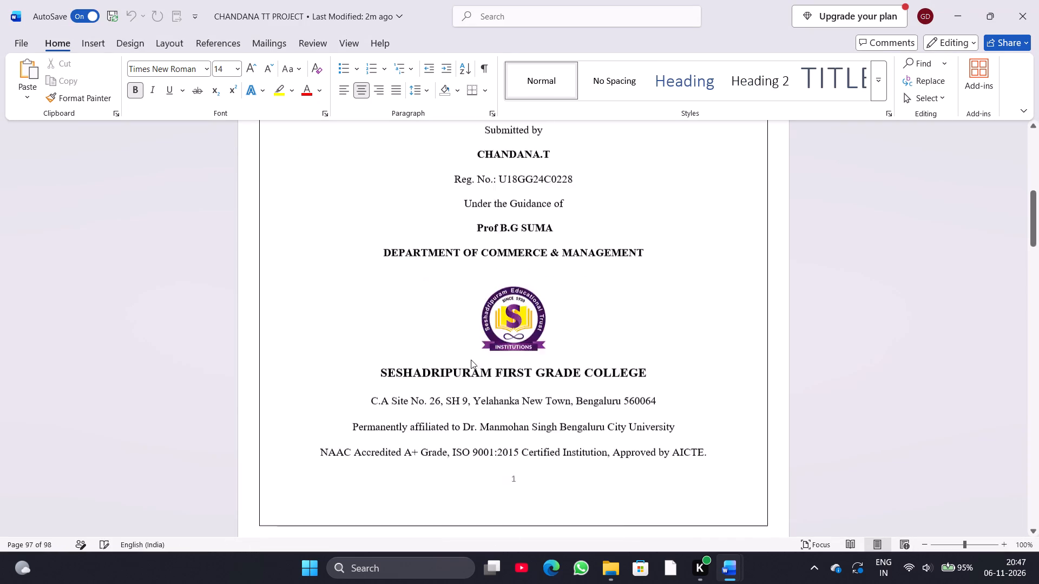
{"action": "scroll", "coordinate": [471, 360], "scroll_direction": "up", "scroll_amount": 5}
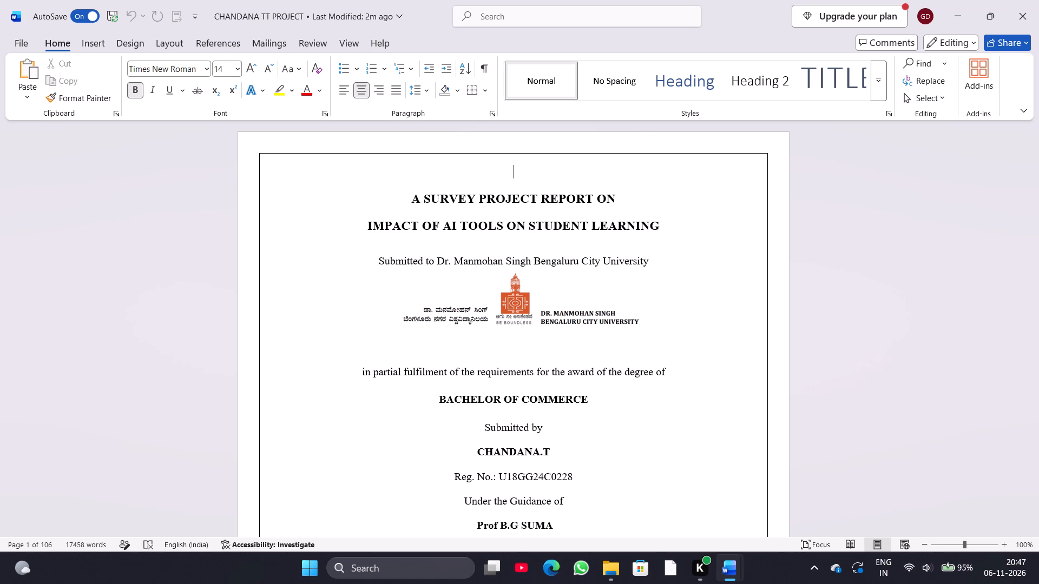
{"action": "scroll", "coordinate": [471, 360], "scroll_direction": "down", "scroll_amount": 2}
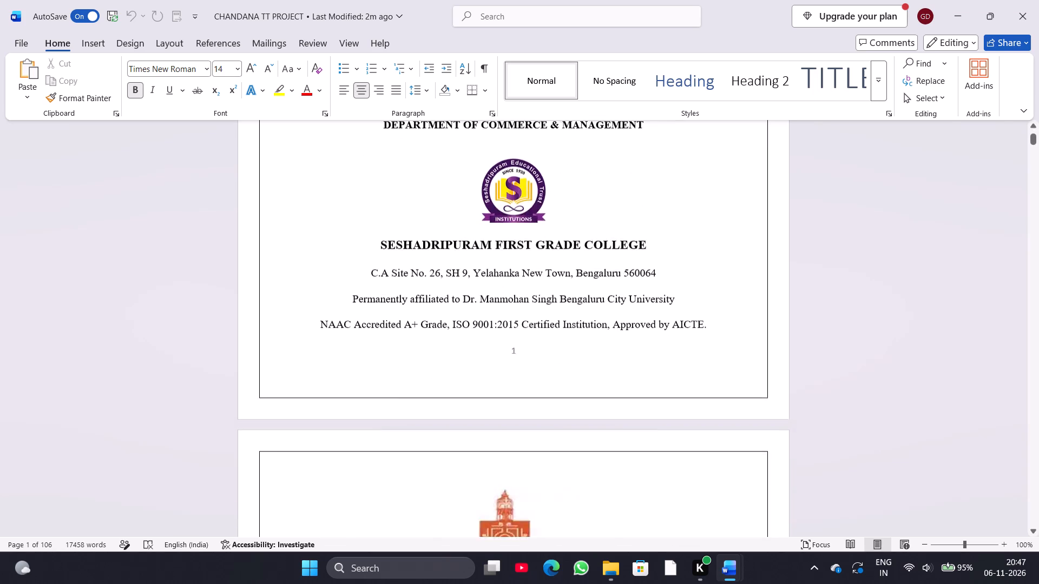
{"action": "scroll", "coordinate": [471, 360], "scroll_direction": "down", "scroll_amount": 3}
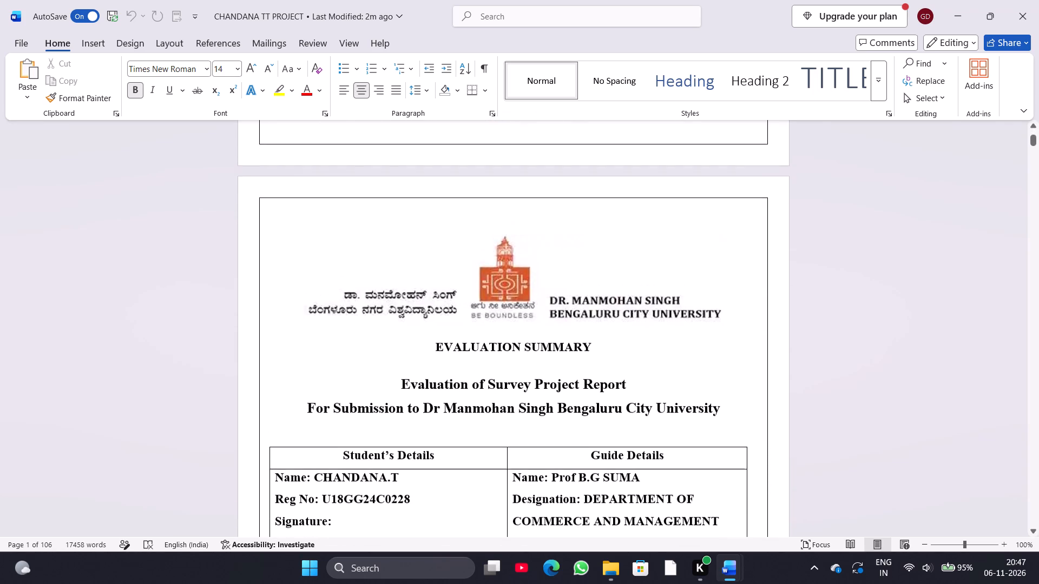
{"action": "scroll", "coordinate": [471, 360], "scroll_direction": "down", "scroll_amount": 20}
{"action": "scroll", "coordinate": [471, 360], "scroll_direction": "down", "scroll_amount": 1}
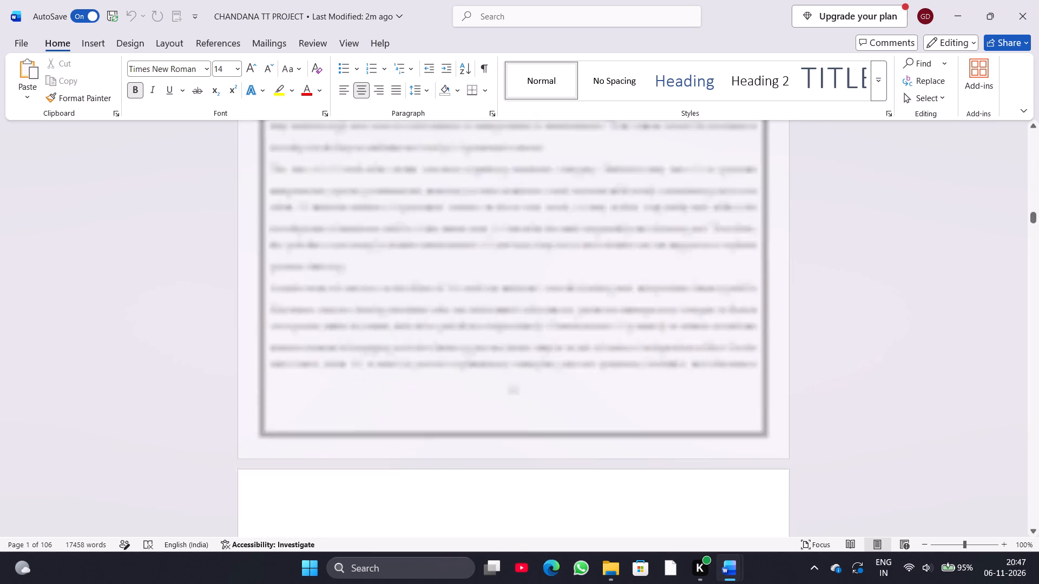
{"action": "scroll", "coordinate": [471, 360], "scroll_direction": "down", "scroll_amount": 20}
{"action": "scroll", "coordinate": [471, 360], "scroll_direction": "down", "scroll_amount": 13}
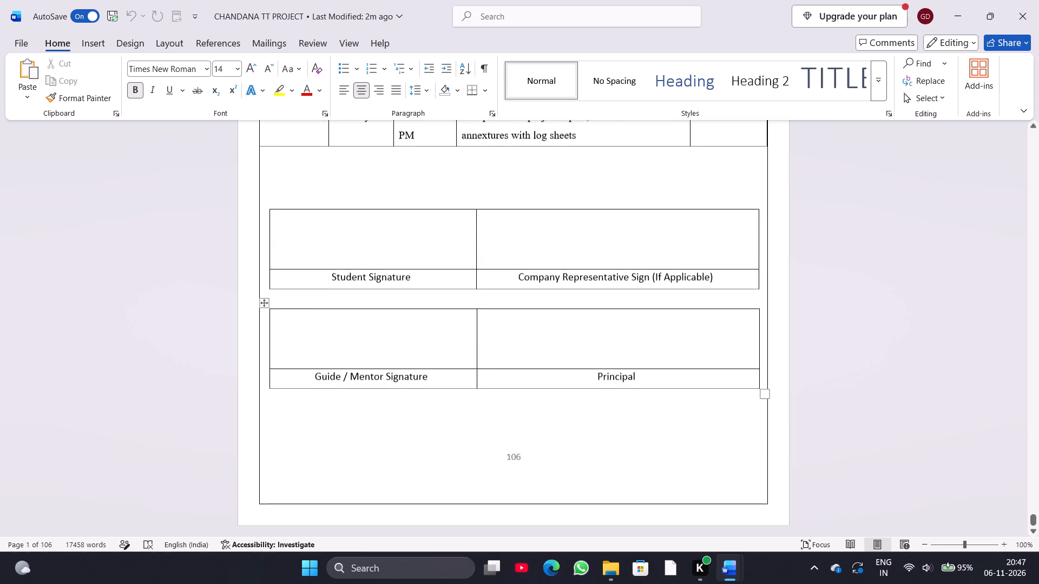
{"action": "scroll", "coordinate": [471, 360], "scroll_direction": "up", "scroll_amount": 8}
{"action": "scroll", "coordinate": [471, 360], "scroll_direction": "down", "scroll_amount": 1}
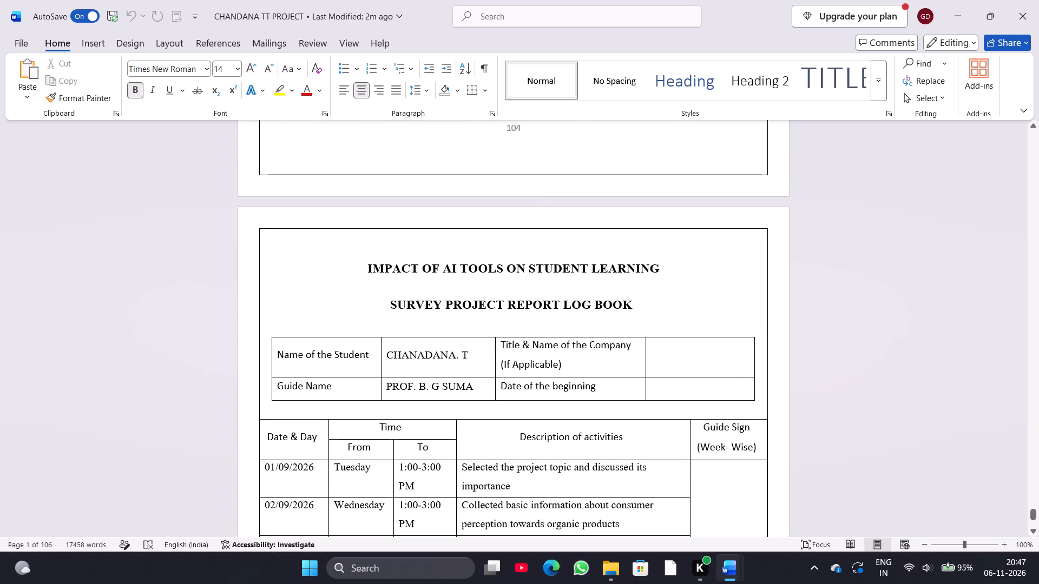
{"action": "scroll", "coordinate": [466, 473], "scroll_direction": "down", "scroll_amount": 1}
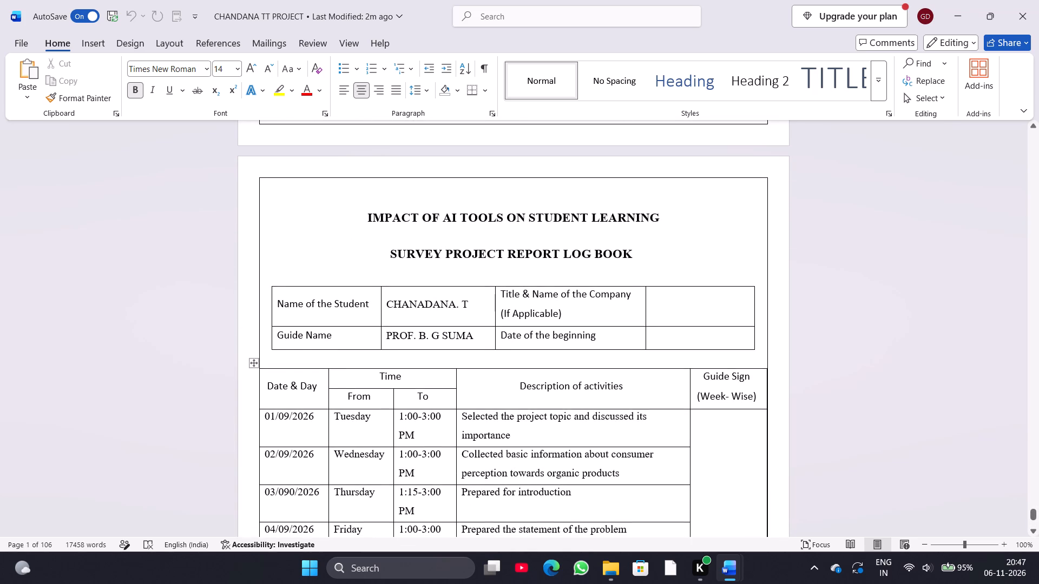
{"action": "left_click_drag", "start_coordinate": [608, 453], "coordinate": [625, 476]}
{"action": "key", "text": "Delete"}
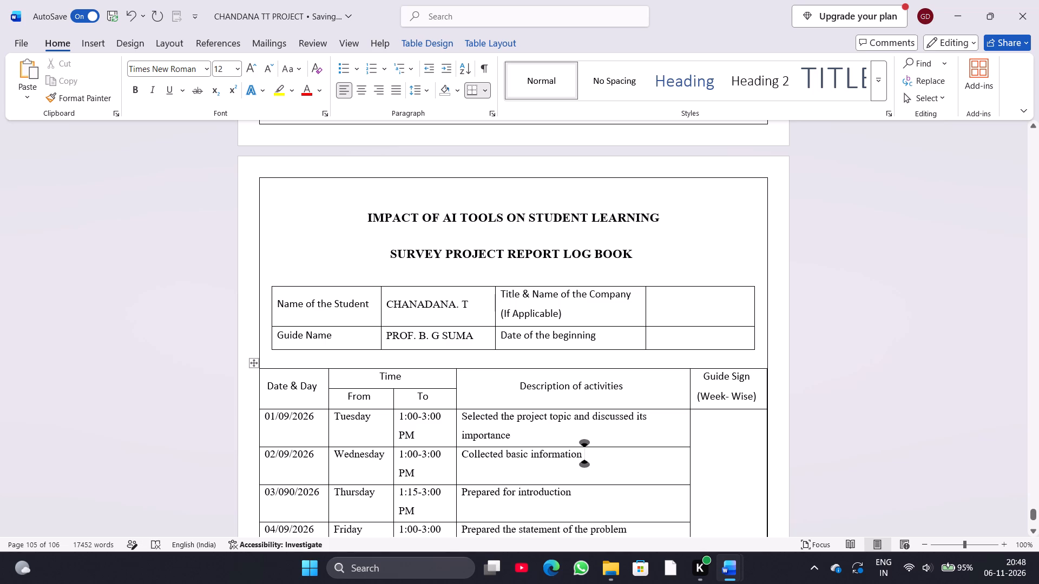
{"action": "key", "text": "i"}
{"action": "key", "text": "m"}
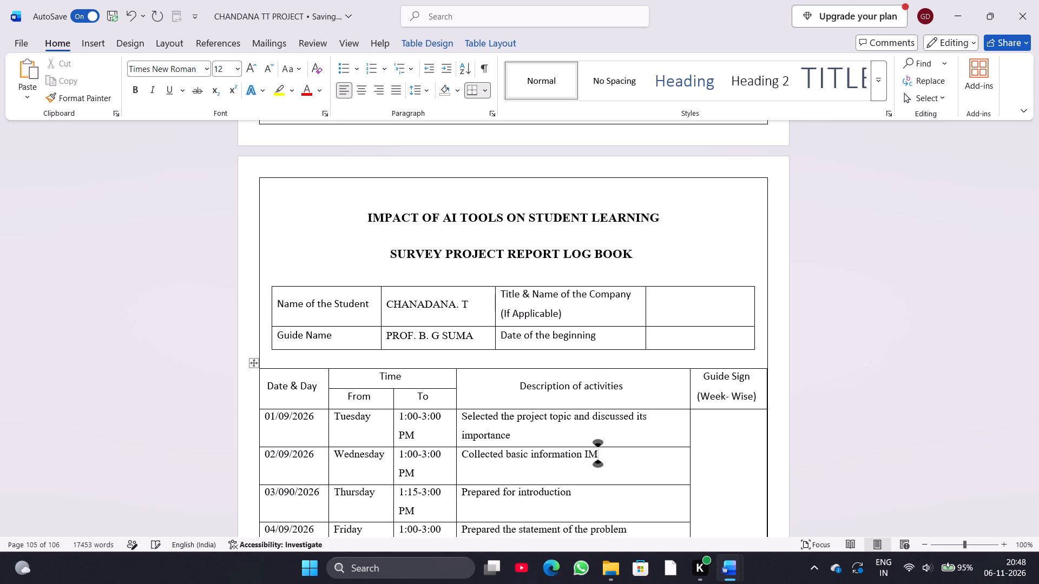
{"action": "key", "text": "BackSpace"}
{"action": "key", "text": "BackSpace"}
{"action": "type", "text": "impax"}
{"action": "key", "text": "BackSpace"}
{"action": "type", "text": "ct"}
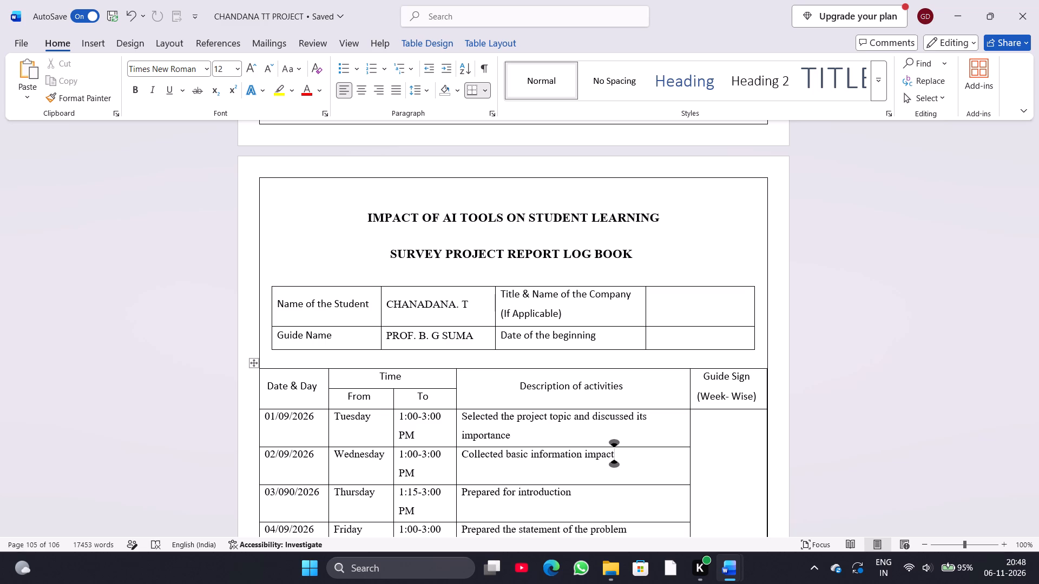
{"action": "key", "text": "space"}
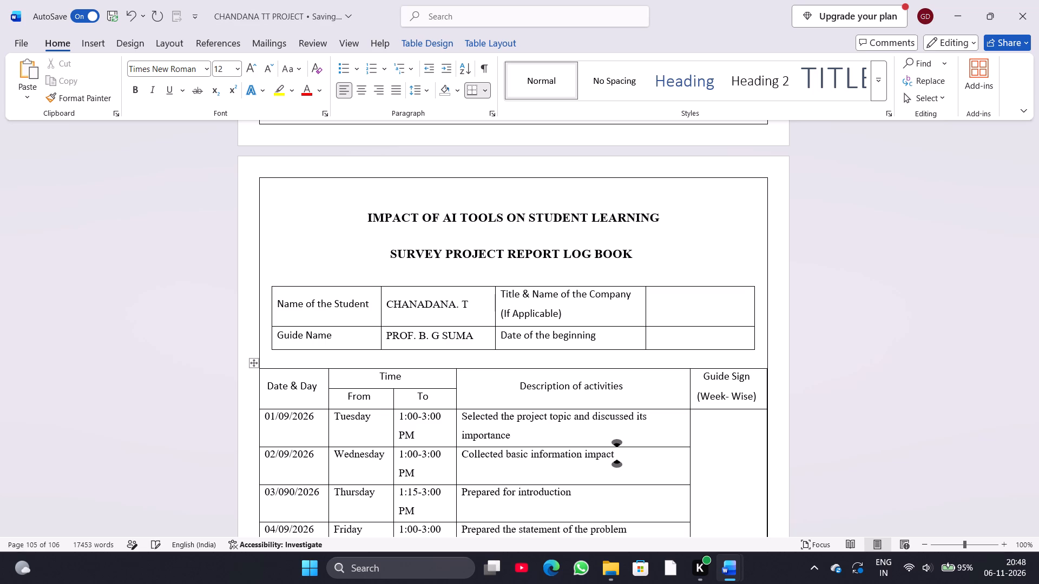
{"action": "type", "text": "of"}
{"action": "key", "text": "space"}
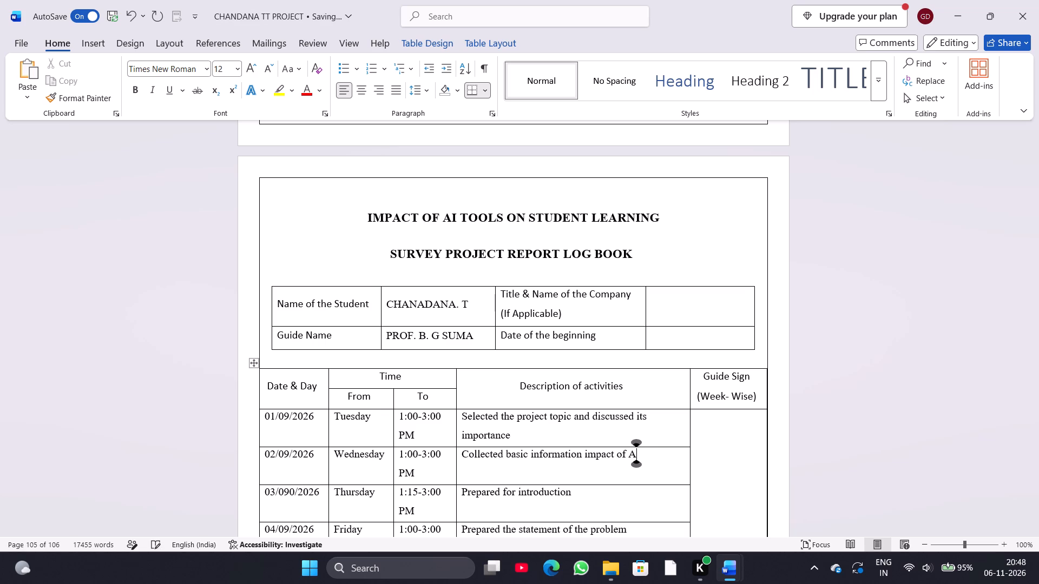
{"action": "key", "text": "space"}
{"action": "type", "text": "tools on st"}
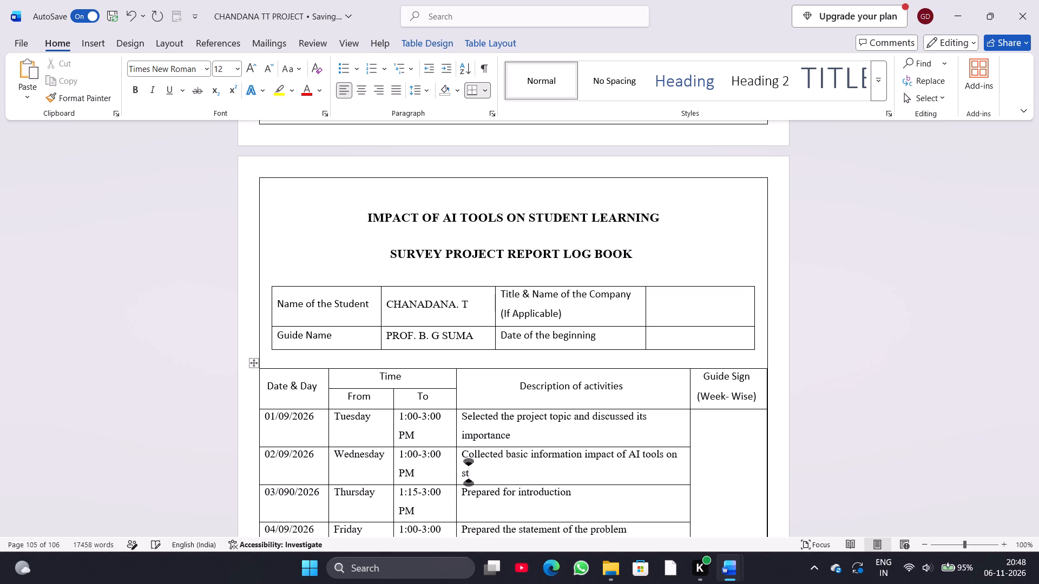
{"action": "type", "text": "udent"}
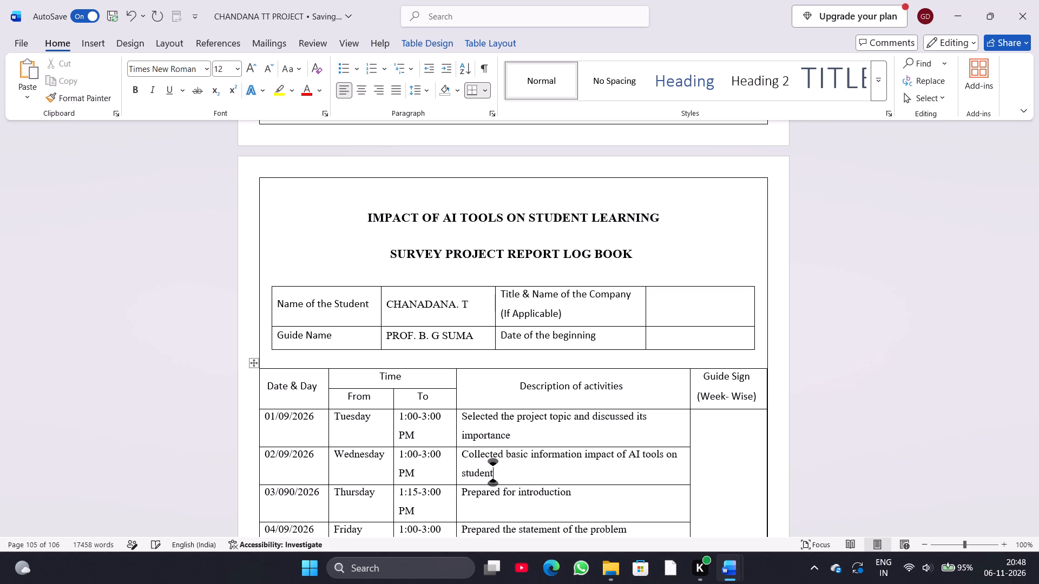
{"action": "key", "text": "space"}
{"action": "type", "text": "lea"}
{"action": "type", "text": "rning"}
{"action": "key", "text": "space"}
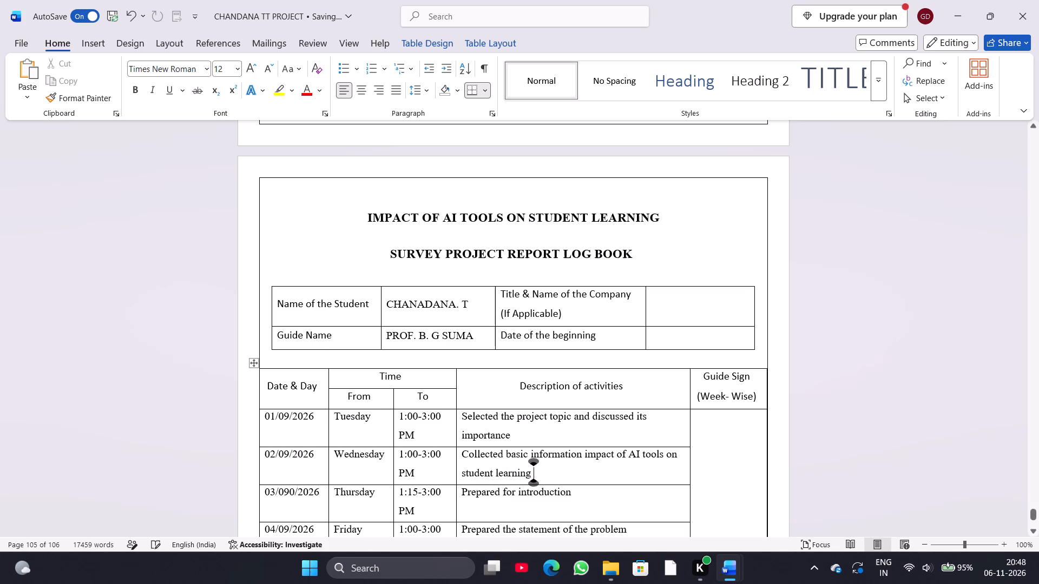
Close the AI tools survey report document.
{"action": "left_click", "coordinate": [1024, 9]}
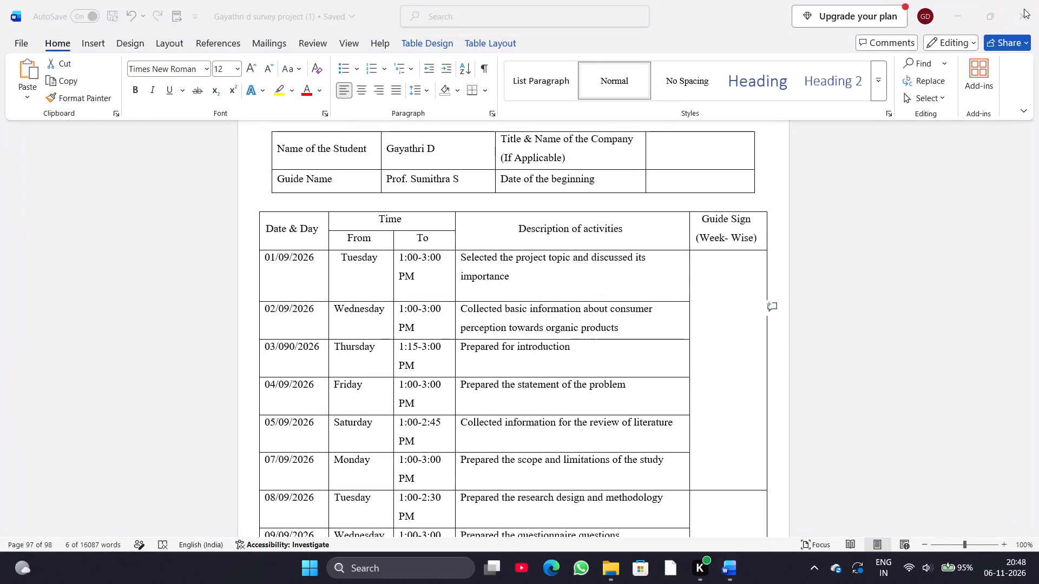
Close the organic products survey report document.
{"action": "left_click", "coordinate": [1024, 9]}
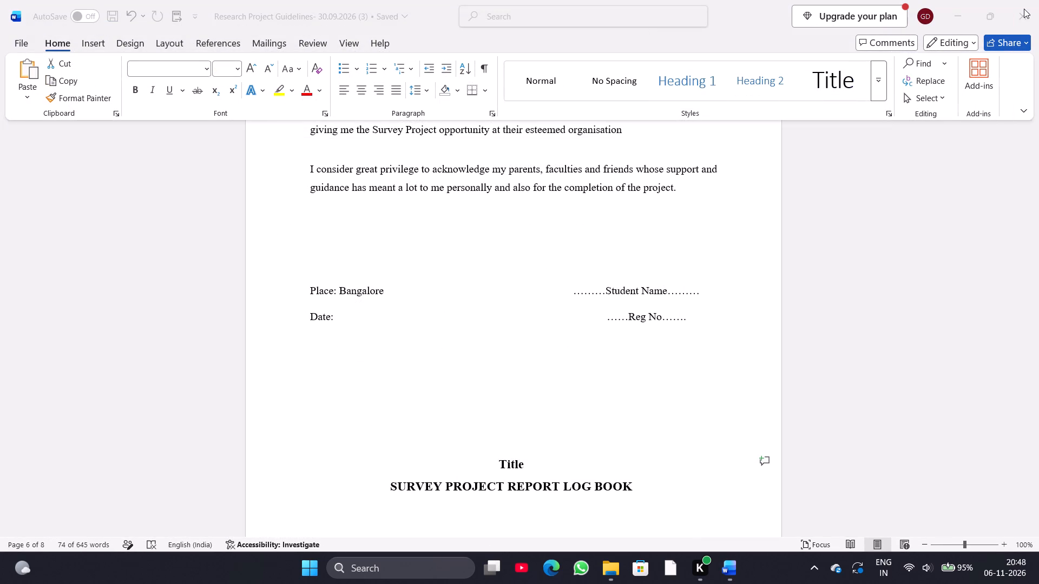
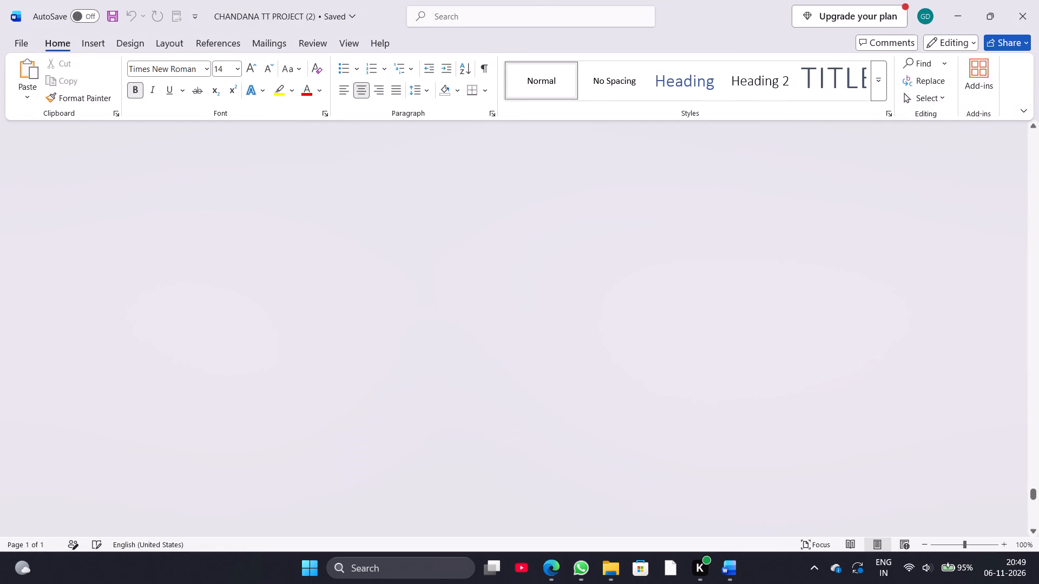
Review the project log book at the end of the report, from the signature tables back to the first dated entries.
{"action": "scroll", "coordinate": [464, 366], "scroll_direction": "down", "scroll_amount": 5}
{"action": "scroll", "coordinate": [464, 366], "scroll_direction": "right", "scroll_amount": 6}
{"action": "scroll", "coordinate": [464, 366], "scroll_direction": "down", "scroll_amount": 20}
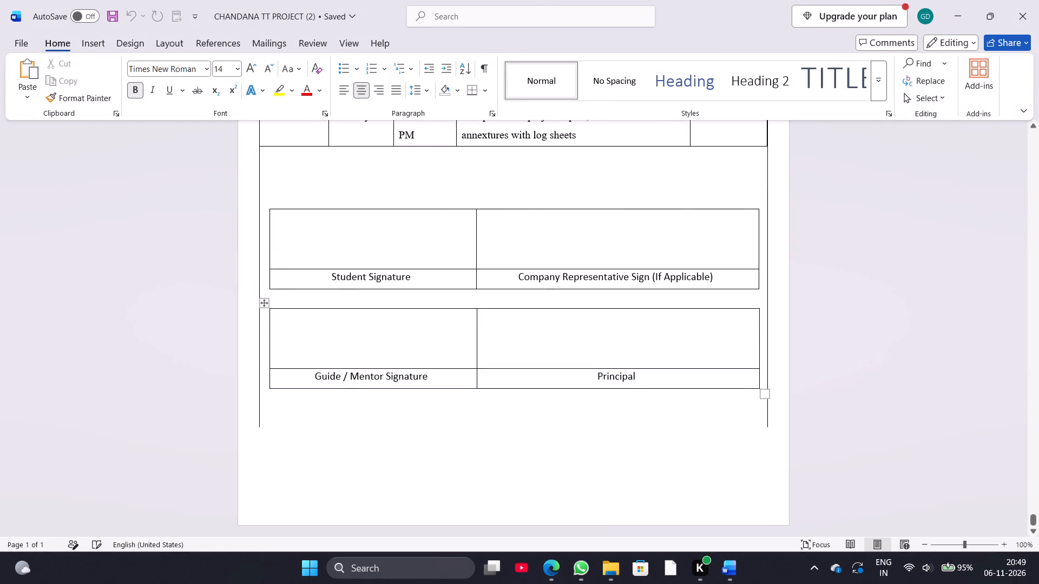
{"action": "scroll", "coordinate": [464, 366], "scroll_direction": "down", "scroll_amount": 1}
{"action": "scroll", "coordinate": [464, 366], "scroll_direction": "up", "scroll_amount": 6}
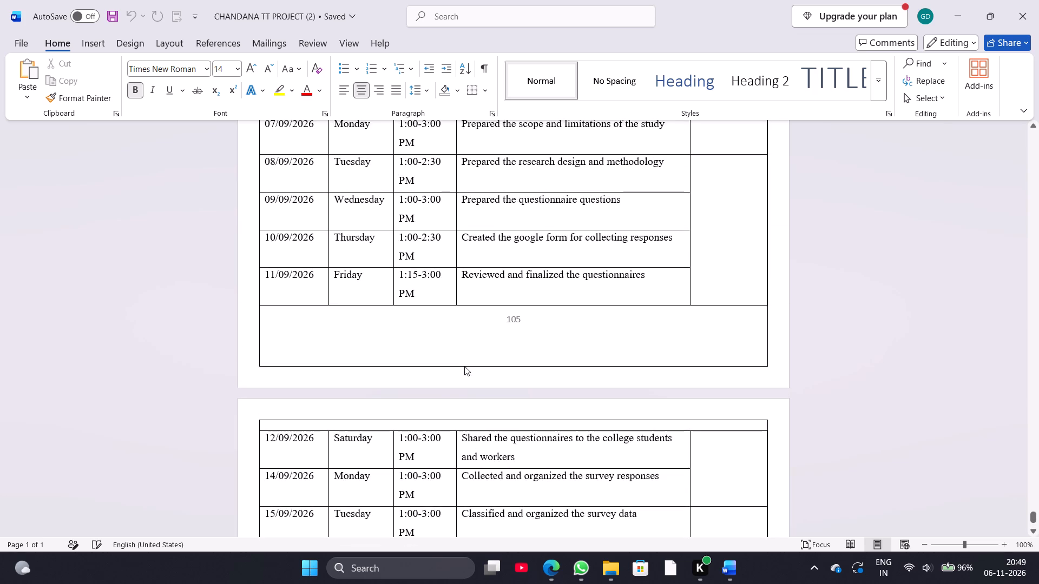
{"action": "scroll", "coordinate": [464, 366], "scroll_direction": "up", "scroll_amount": 5}
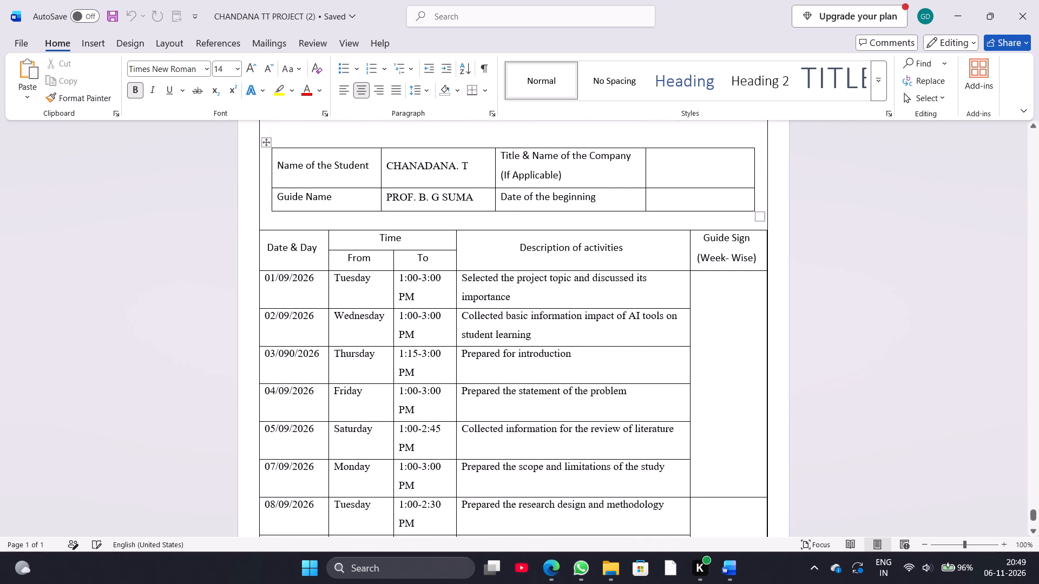
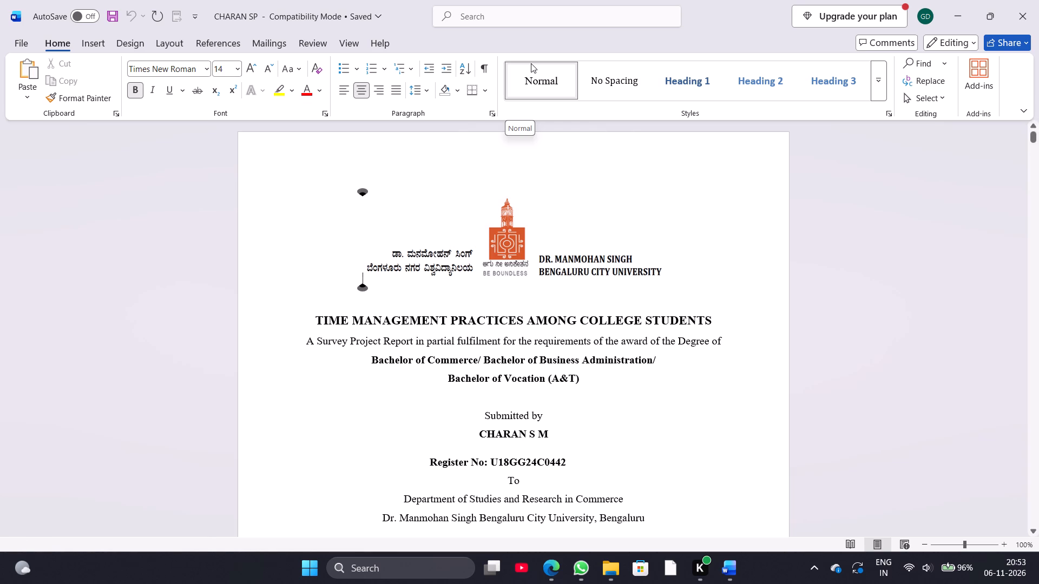
Delete the university logo above the title on the time management report's cover page.
{"action": "scroll", "coordinate": [540, 276], "scroll_direction": "up", "scroll_amount": 3}
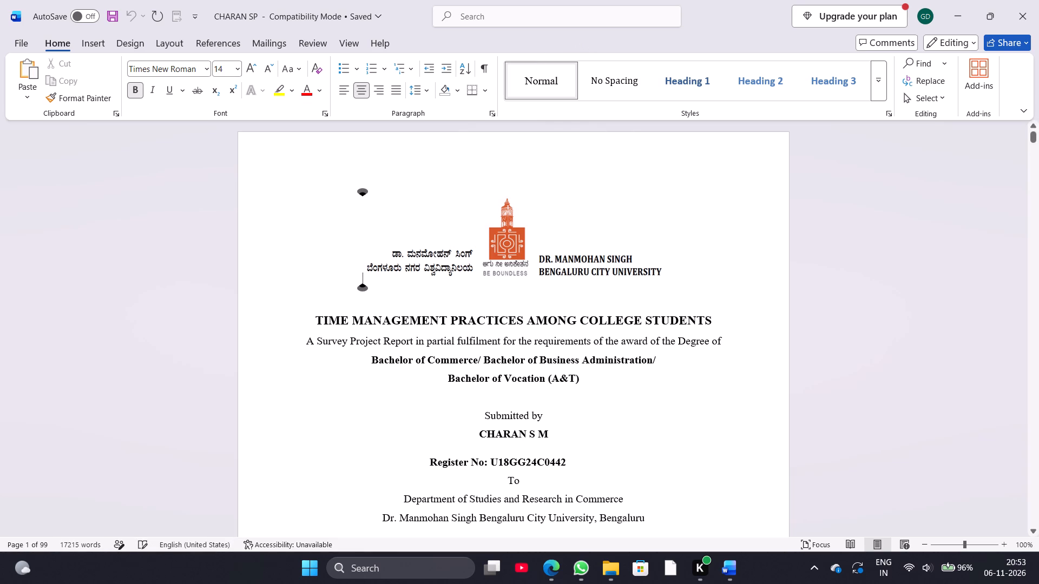
{"action": "scroll", "coordinate": [540, 276], "scroll_direction": "up", "scroll_amount": 2}
{"action": "scroll", "coordinate": [540, 276], "scroll_direction": "down", "scroll_amount": 2}
{"action": "scroll", "coordinate": [540, 276], "scroll_direction": "up", "scroll_amount": 2}
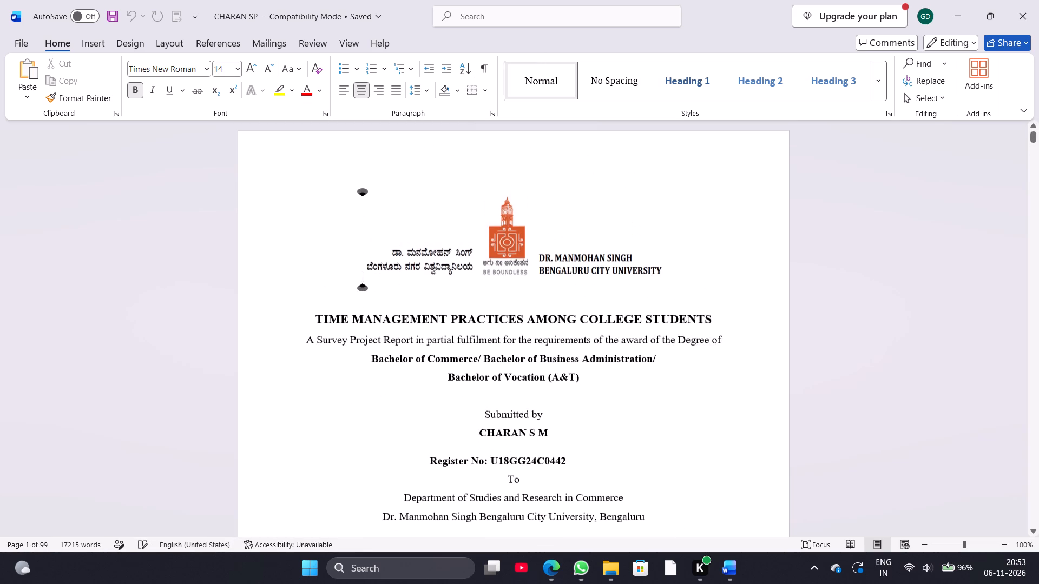
{"action": "left_click", "coordinate": [517, 263]}
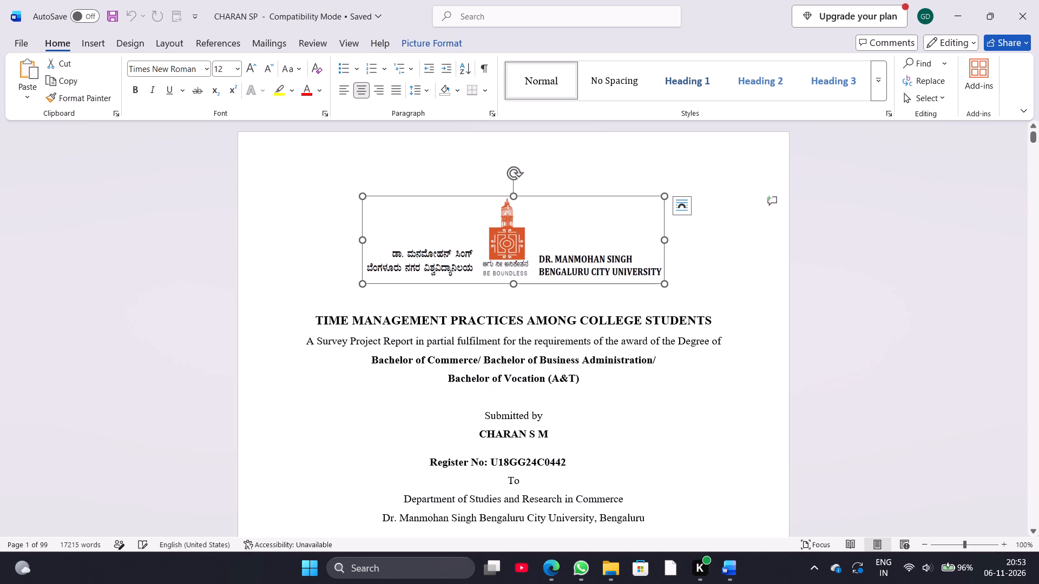
{"action": "key", "text": "Delete"}
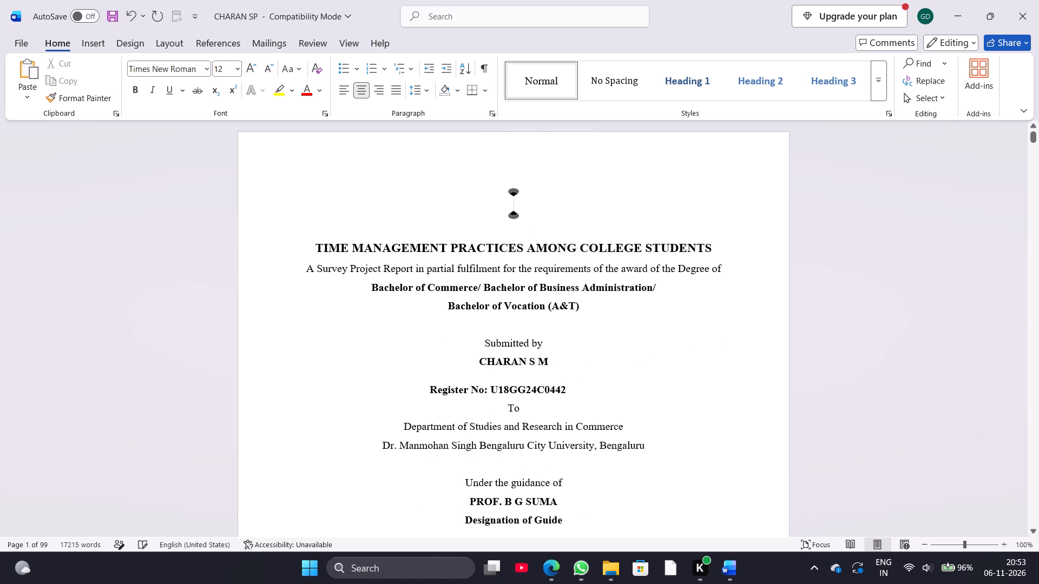
Look through the time management report's opening pages, from the cover to the student declaration.
{"action": "scroll", "coordinate": [381, 225], "scroll_direction": "down", "scroll_amount": 10}
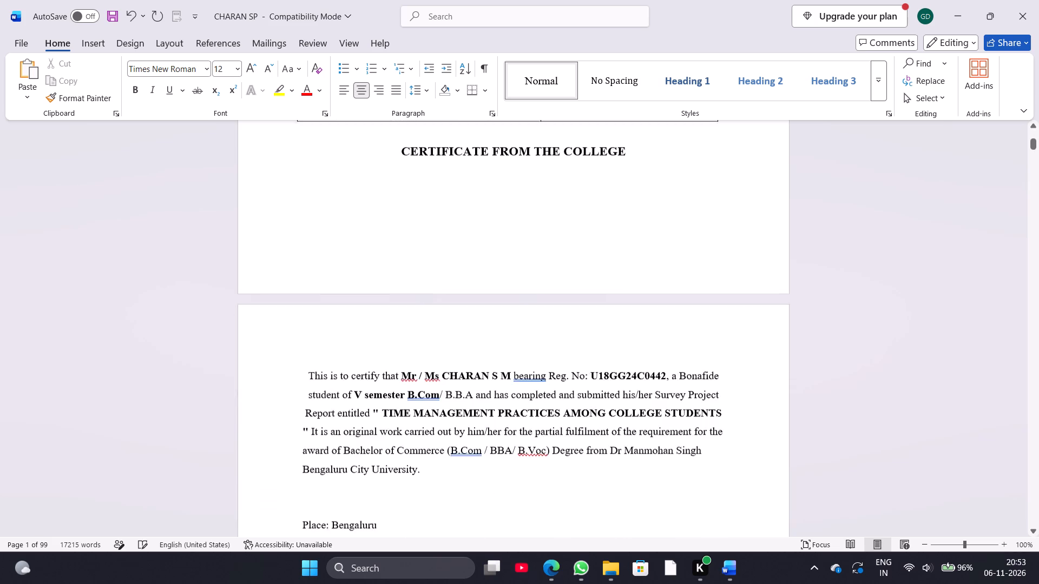
{"action": "scroll", "coordinate": [381, 225], "scroll_direction": "down", "scroll_amount": 4}
{"action": "scroll", "coordinate": [381, 225], "scroll_direction": "up", "scroll_amount": 5}
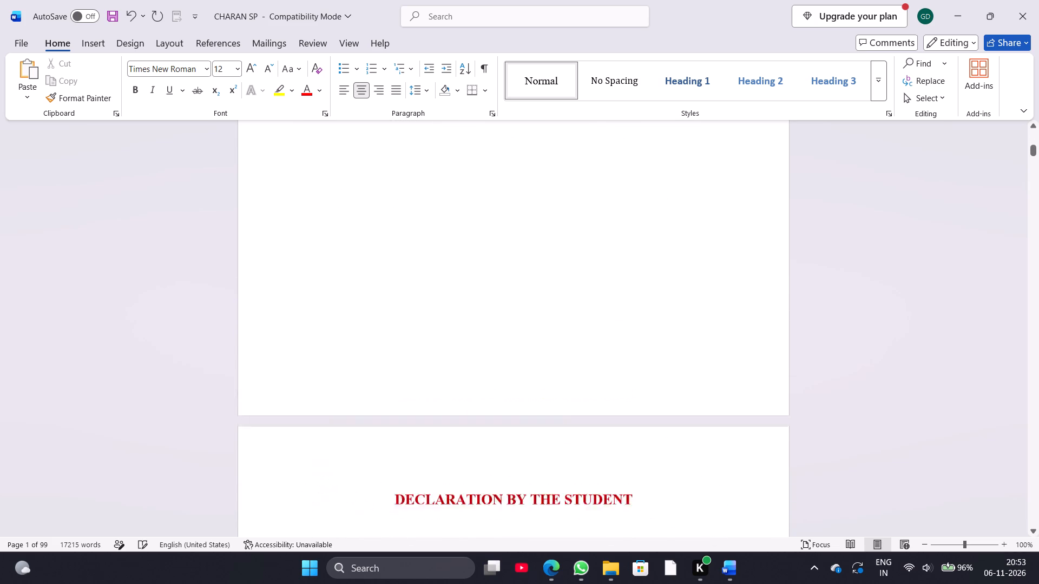
{"action": "scroll", "coordinate": [381, 225], "scroll_direction": "up", "scroll_amount": 11}
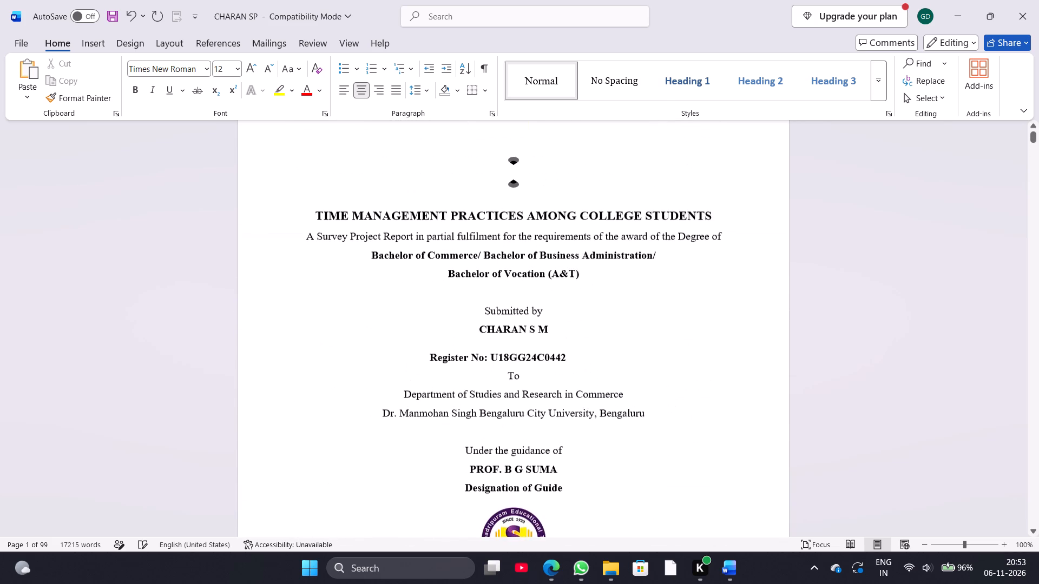
{"action": "scroll", "coordinate": [381, 225], "scroll_direction": "up", "scroll_amount": 2}
Place the cursor before the time management report's cover title and open the Downloads copy of the AI tools report from the recent files.
{"action": "left_click", "coordinate": [308, 245]}
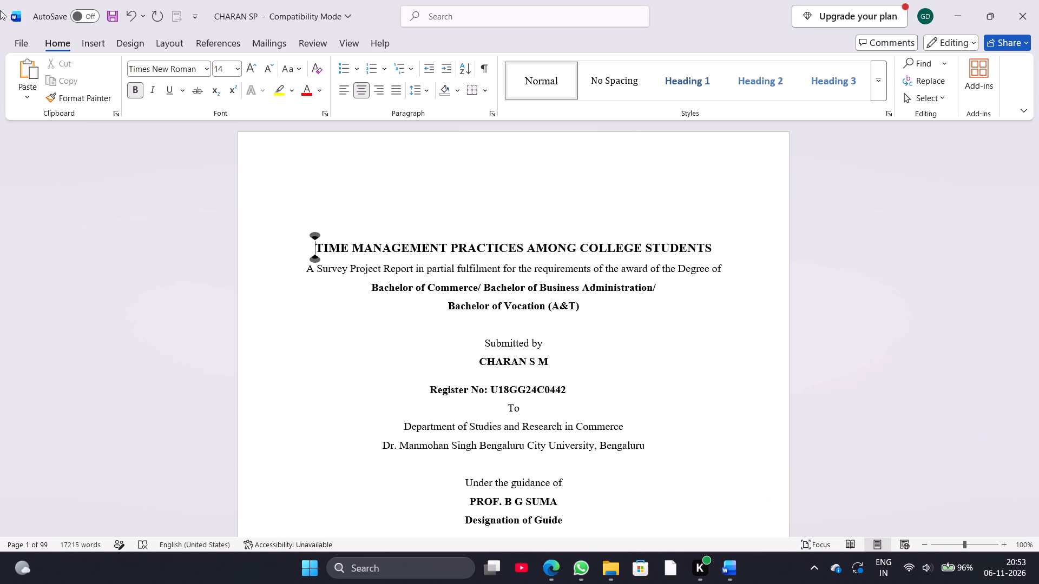
{"action": "left_click", "coordinate": [17, 39]}
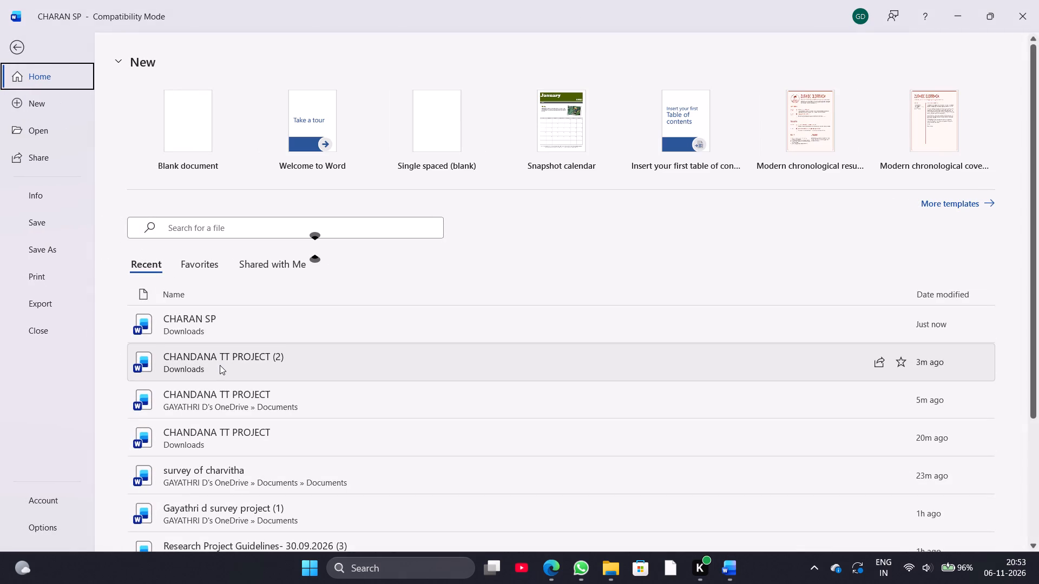
{"action": "left_click", "coordinate": [248, 369]}
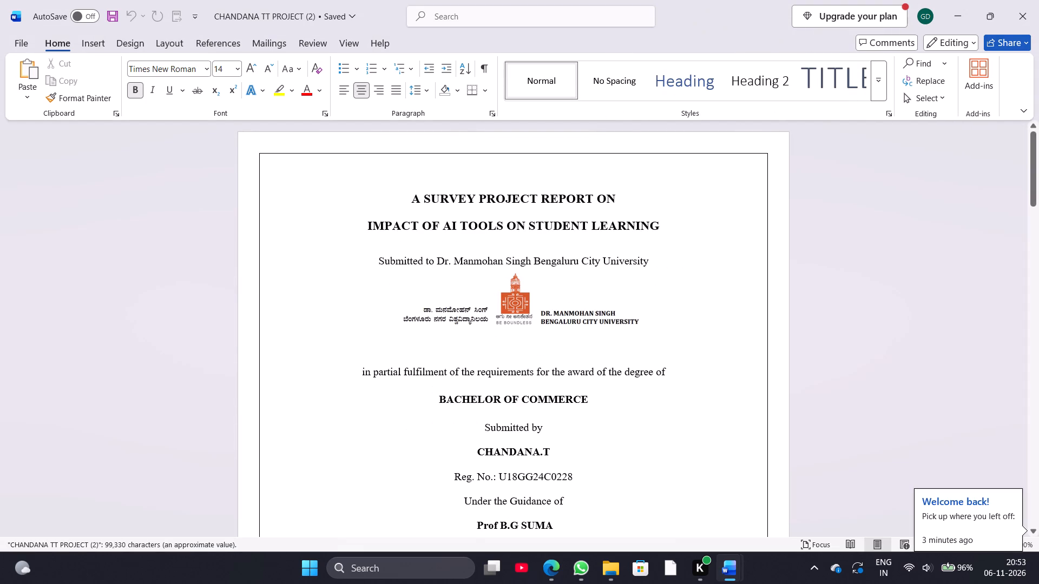
Copy the line "A SURVEY PROJECT REPORT ON" from the AI tools report's cover and switch back to the time management report.
{"action": "left_click_drag", "start_coordinate": [406, 195], "coordinate": [744, 193]}
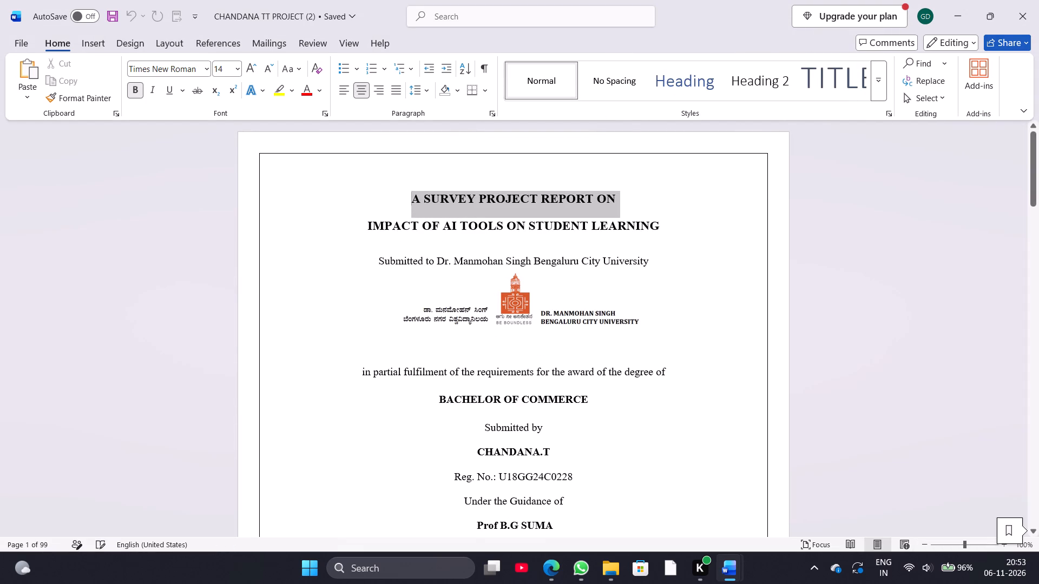
{"action": "left_click_drag", "start_coordinate": [744, 193], "coordinate": [759, 196]}
{"action": "key", "text": "ctrl+c"}
{"action": "left_click", "coordinate": [781, 207], "text": "ctrl"}
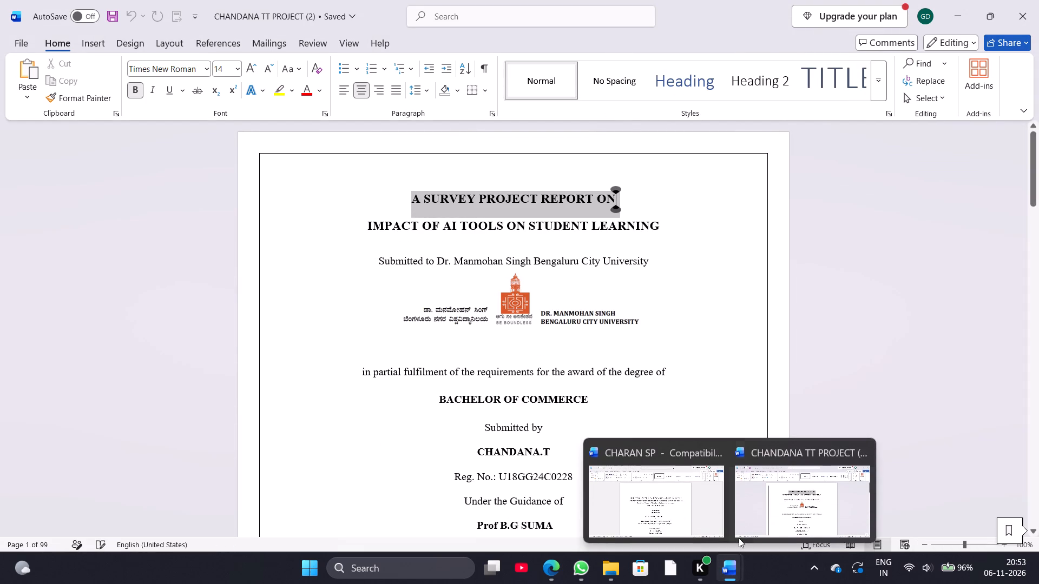
{"action": "left_click", "coordinate": [696, 499]}
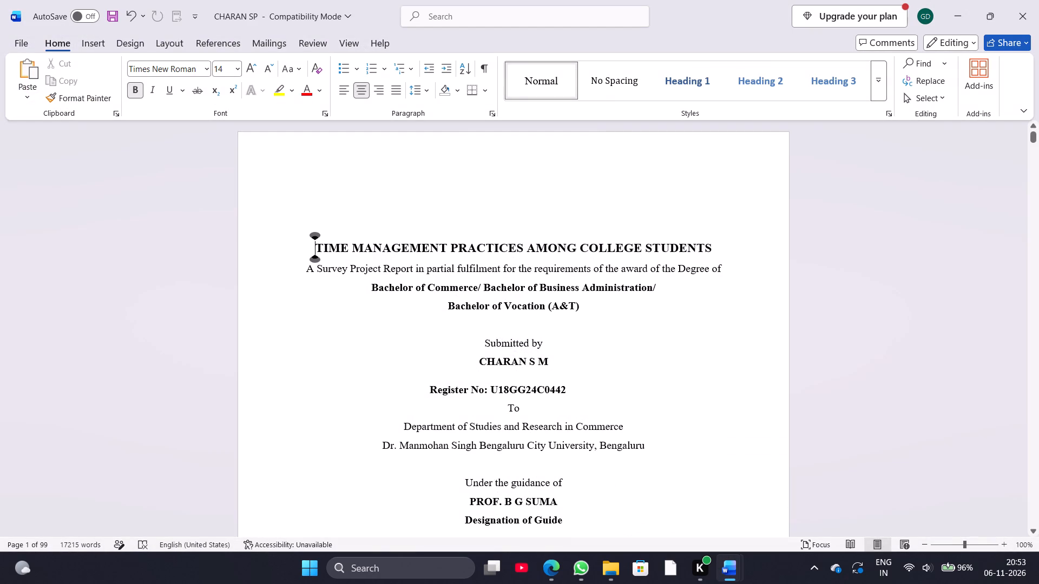
Paste "A SURVEY PROJECT REPORT ON" above the time management report's cover title and remove the empty lines between them.
{"action": "left_click", "coordinate": [451, 192]}
{"action": "key", "text": "ctrl+v"}
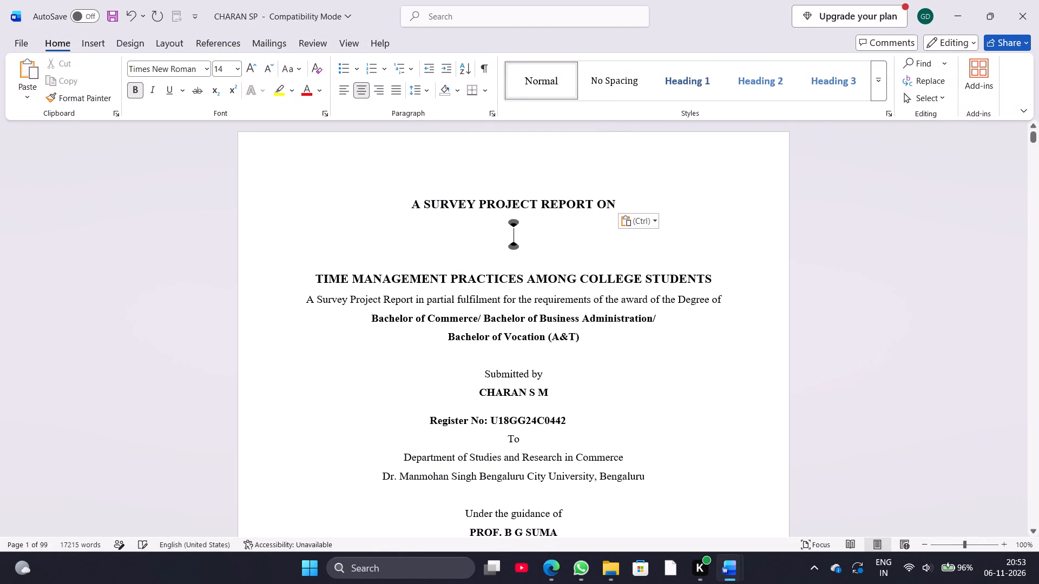
{"action": "left_click", "coordinate": [314, 281]}
{"action": "key", "text": "BackSpace"}
{"action": "key", "text": "BackSpace"}
{"action": "key", "text": "BackSpace"}
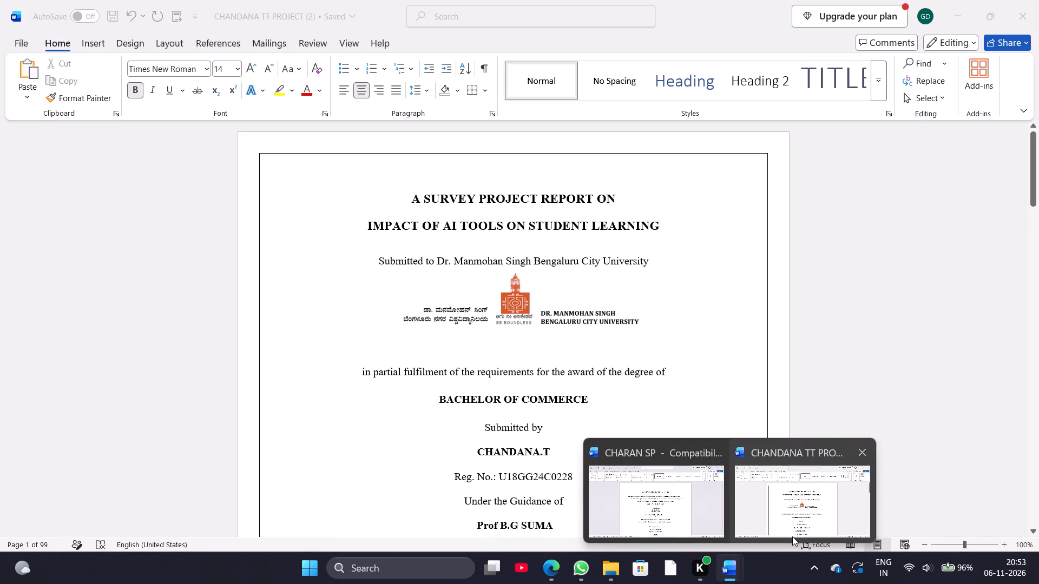
Check the AI tools report's cover, then delete the time management cover's lines from "A Survey Project Report in partial fulfilment" through "Bachelor of Vocation (A&T)".
{"action": "left_click", "coordinate": [785, 508]}
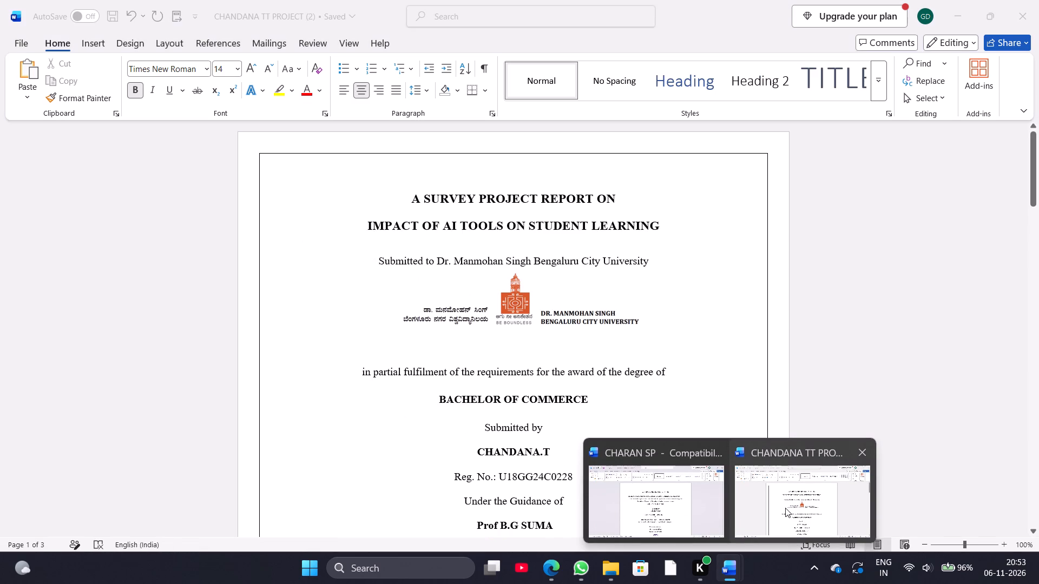
{"action": "left_click", "coordinate": [659, 533]}
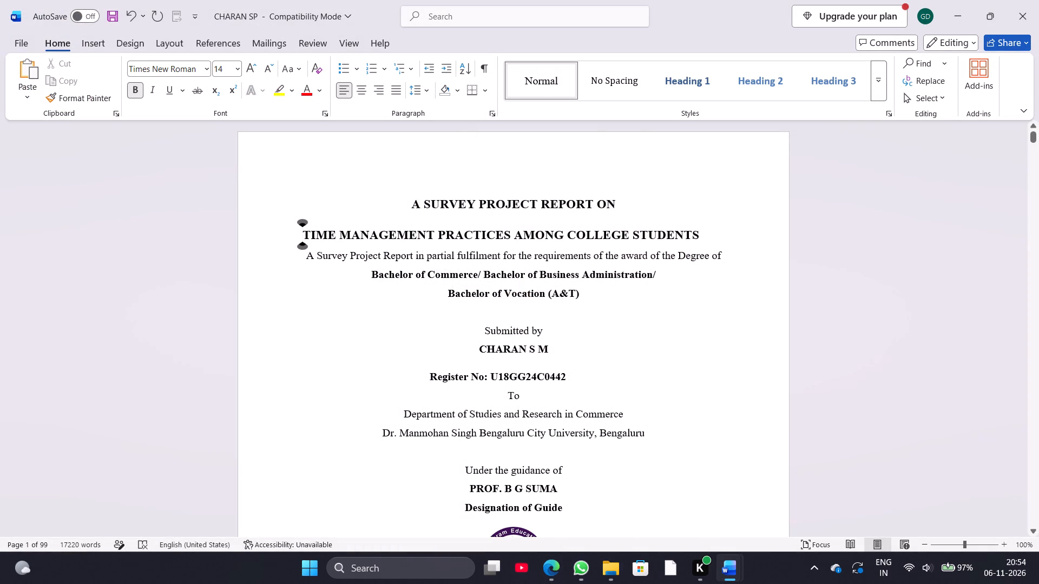
{"action": "left_click_drag", "start_coordinate": [302, 254], "coordinate": [573, 298]}
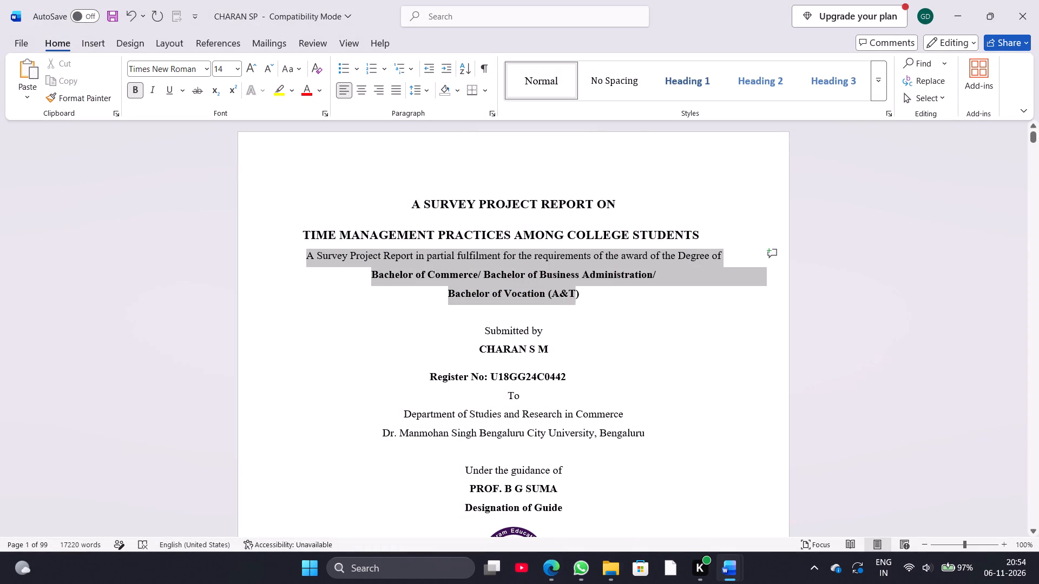
{"action": "left_click_drag", "start_coordinate": [573, 298], "coordinate": [601, 309]}
{"action": "key", "text": "Delete"}
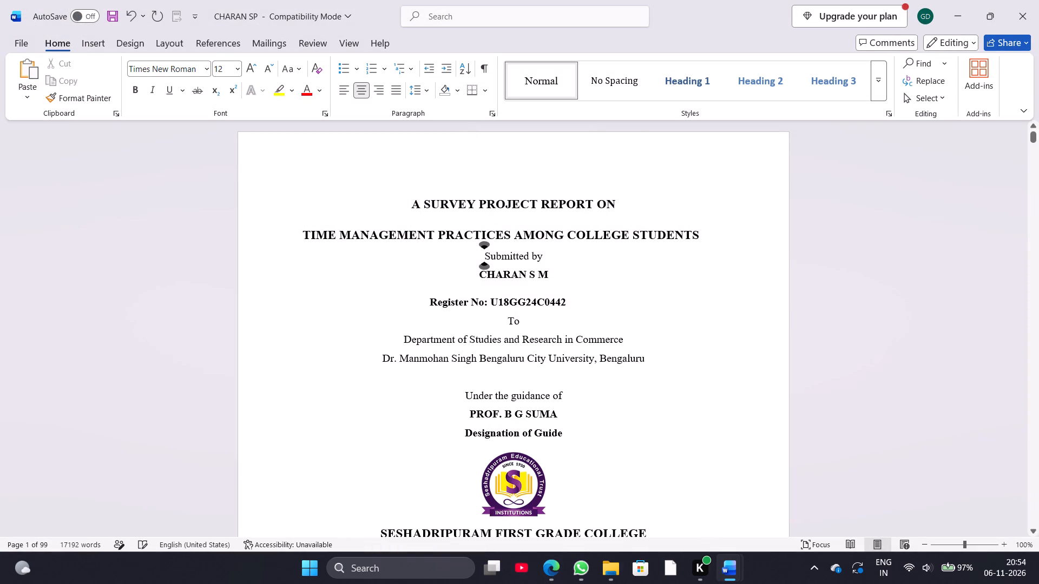
Insert two blank lines below the time management report's cover title and switch to the AI tools report.
{"action": "left_click", "coordinate": [705, 228]}
{"action": "key", "text": "Return"}
{"action": "key", "text": "Return"}
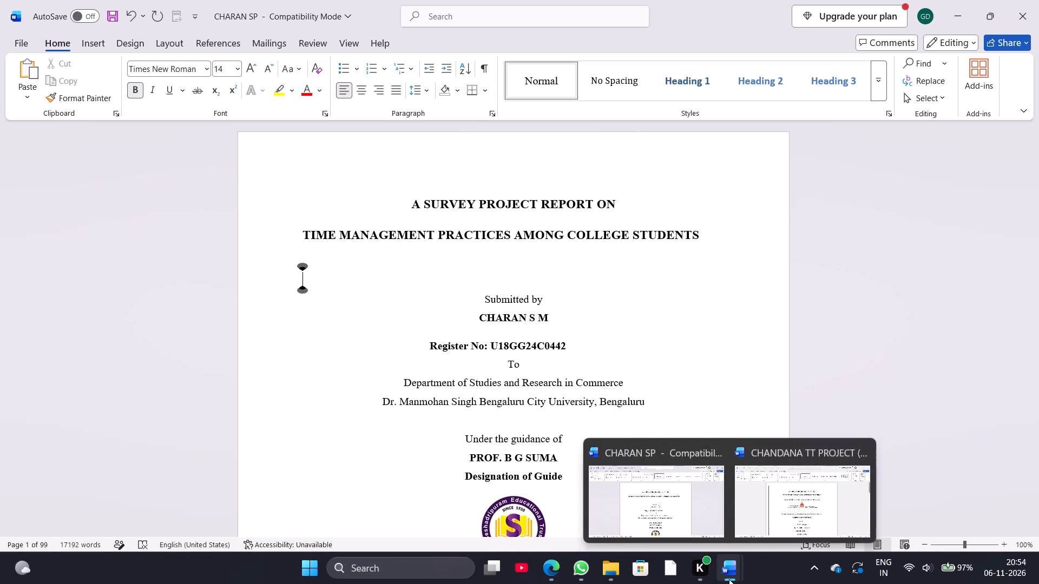
{"action": "left_click", "coordinate": [787, 510]}
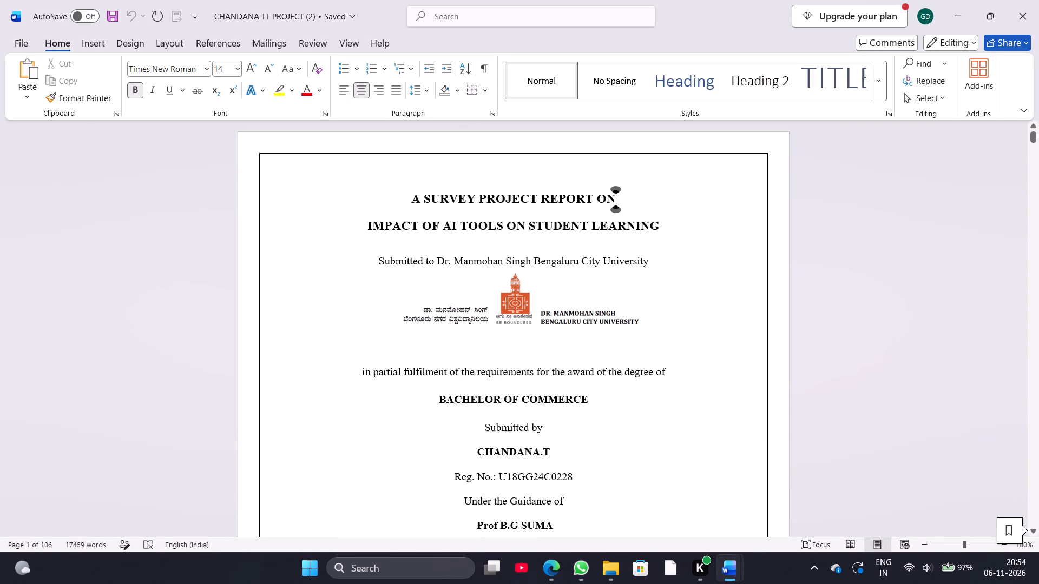
{"action": "left_click_drag", "start_coordinate": [375, 256], "coordinate": [500, 373]}
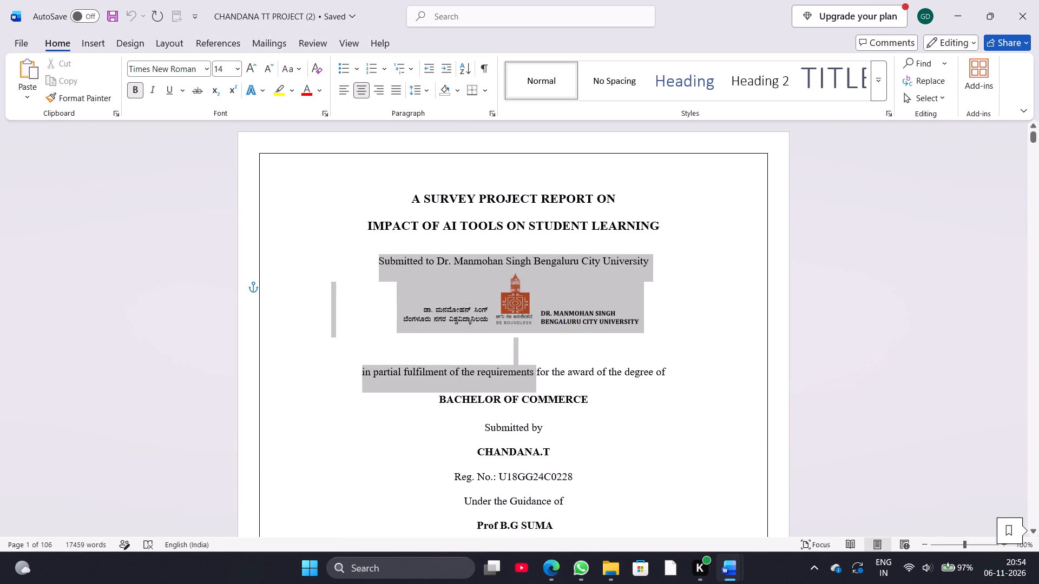
{"action": "left_click_drag", "start_coordinate": [500, 373], "coordinate": [615, 421]}
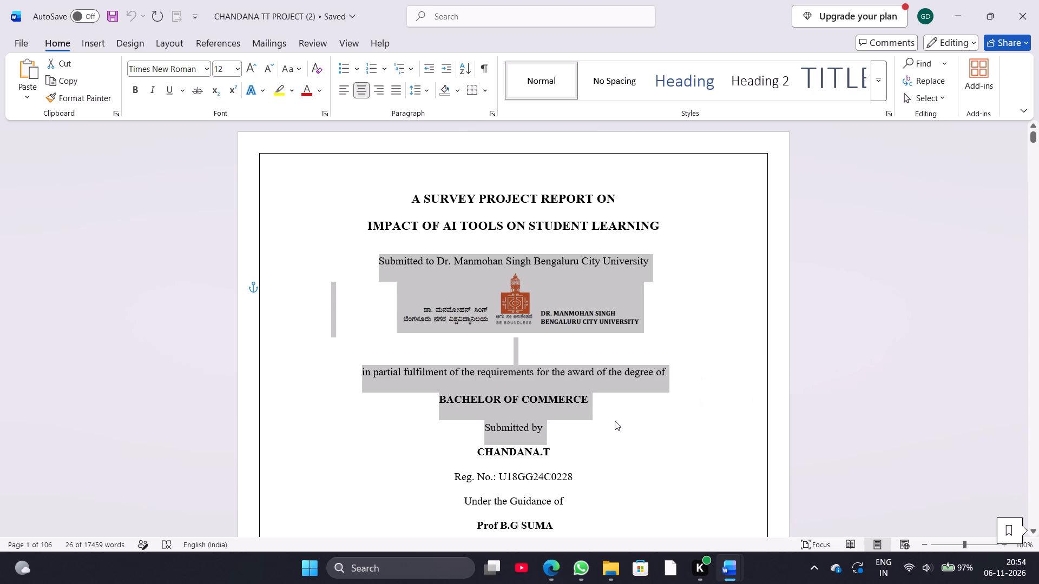
{"action": "key", "text": "ctrl+c"}
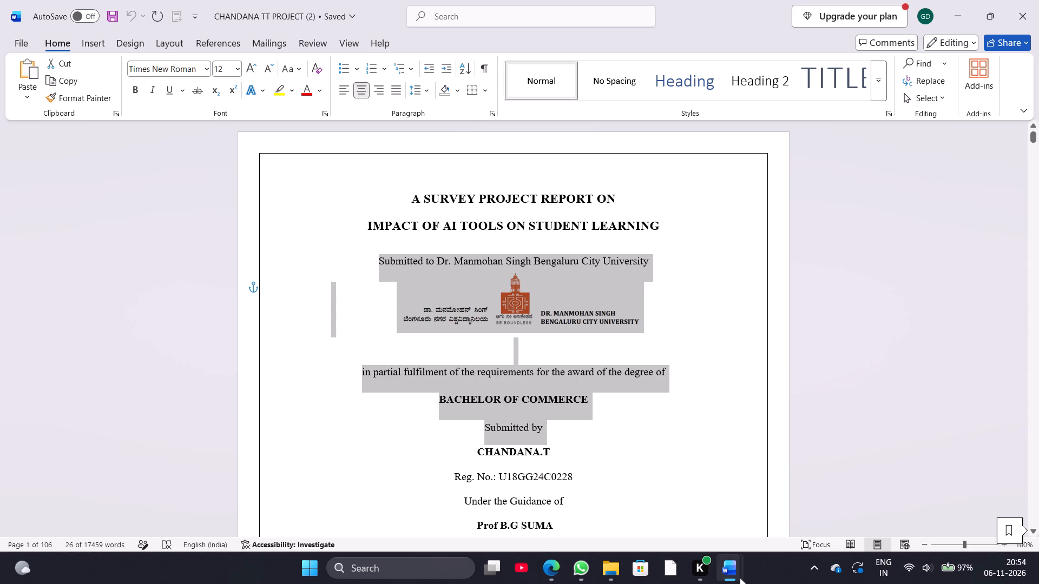
{"action": "left_click", "coordinate": [602, 488]}
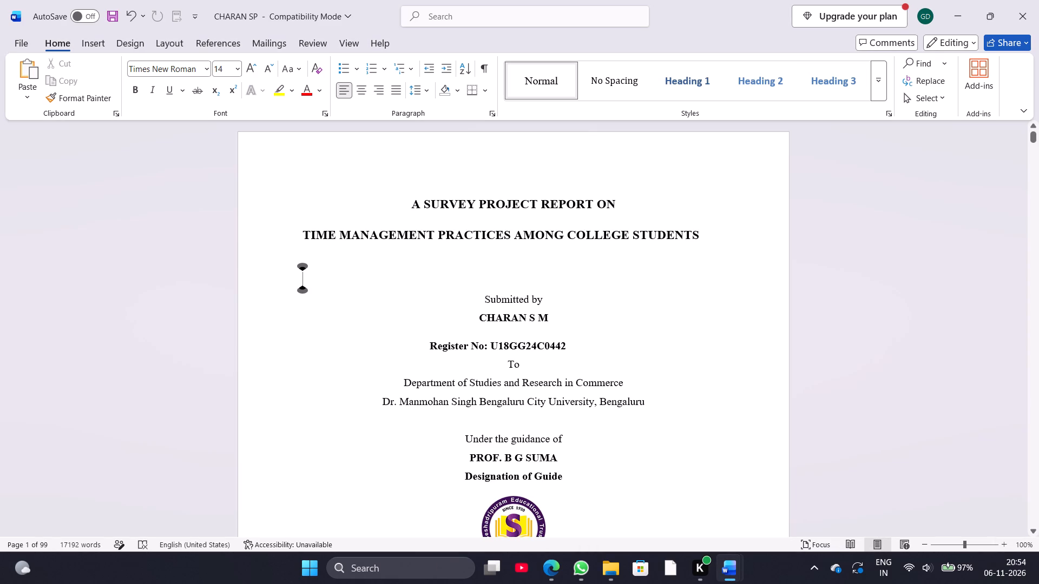
{"action": "key", "text": "ctrl+v"}
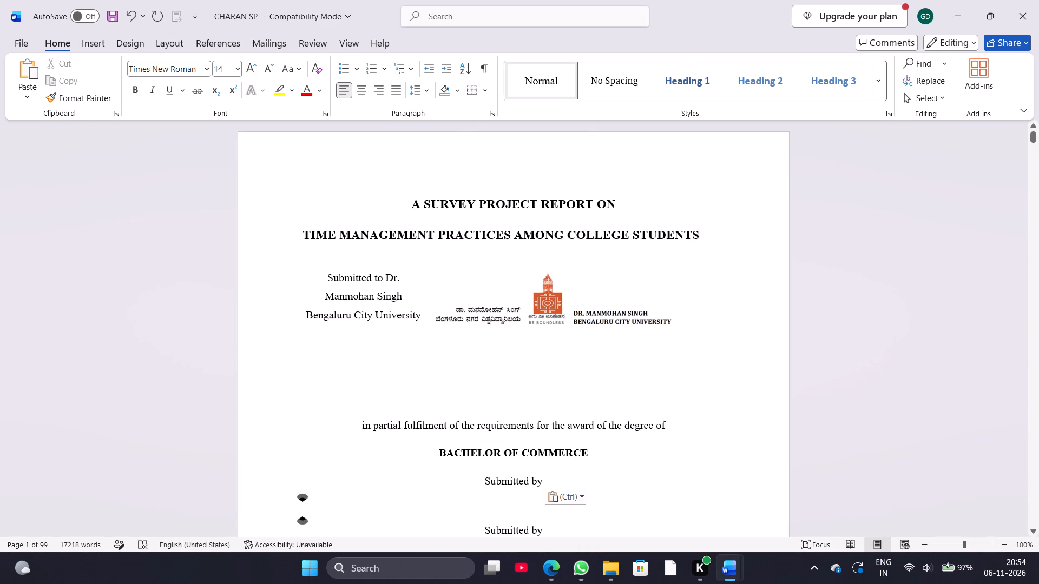
{"action": "left_click", "coordinate": [484, 302]}
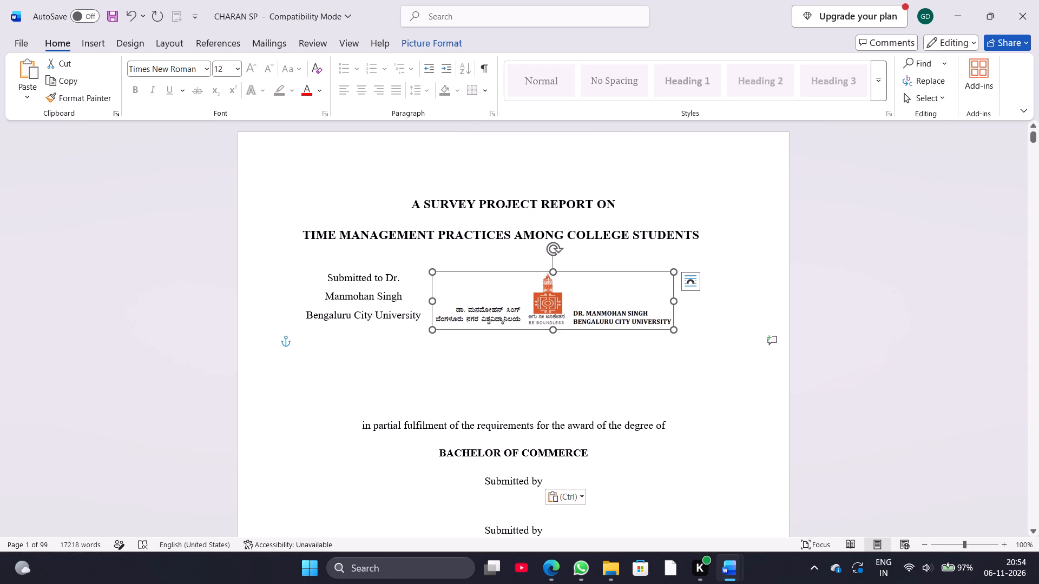
{"action": "left_click", "coordinate": [658, 245]}
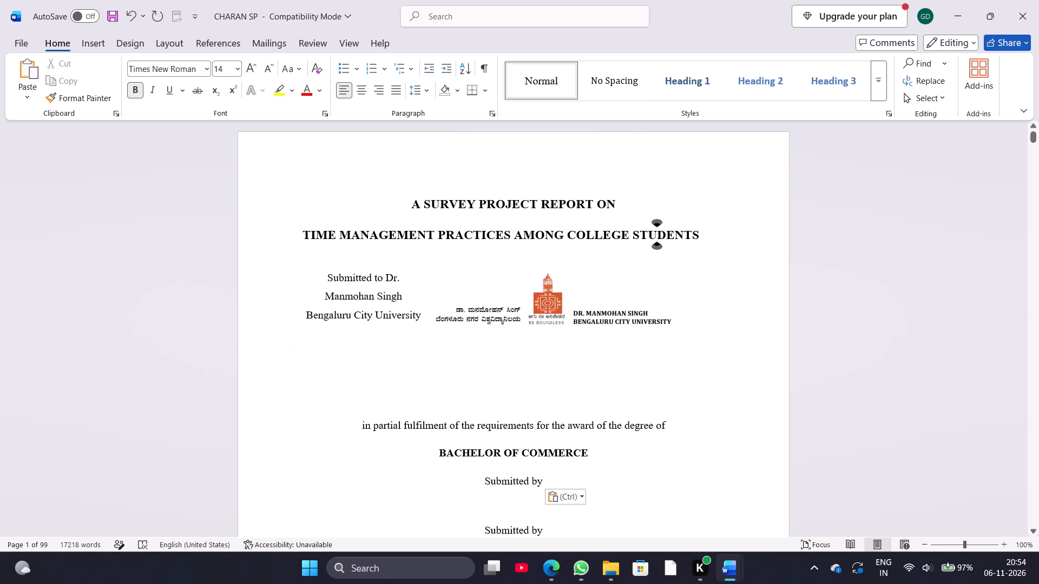
Add blank lines below the time management report's cover title so the "Submitted to" university text sits on one line beneath the logo.
{"action": "left_click", "coordinate": [608, 264]}
{"action": "left_click", "coordinate": [427, 269]}
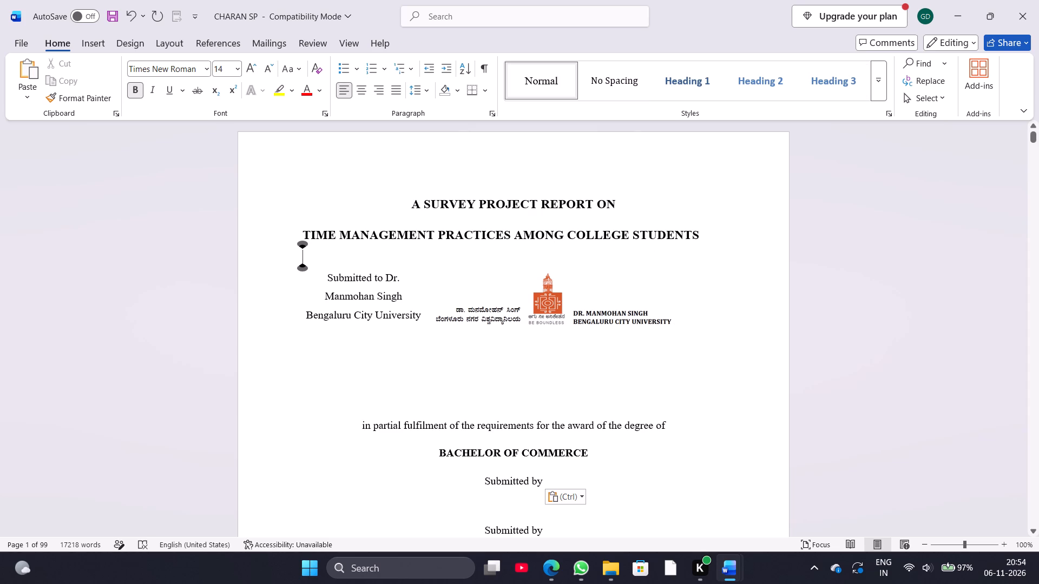
{"action": "double_click", "coordinate": [427, 269]}
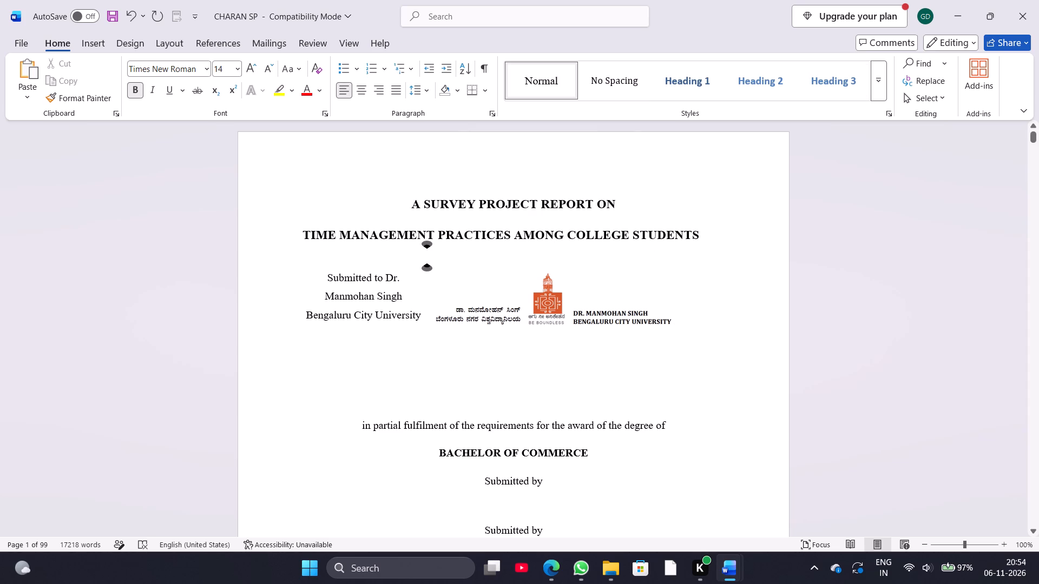
{"action": "key", "text": "Return"}
{"action": "key", "text": "BackSpace"}
{"action": "key", "text": "Return"}
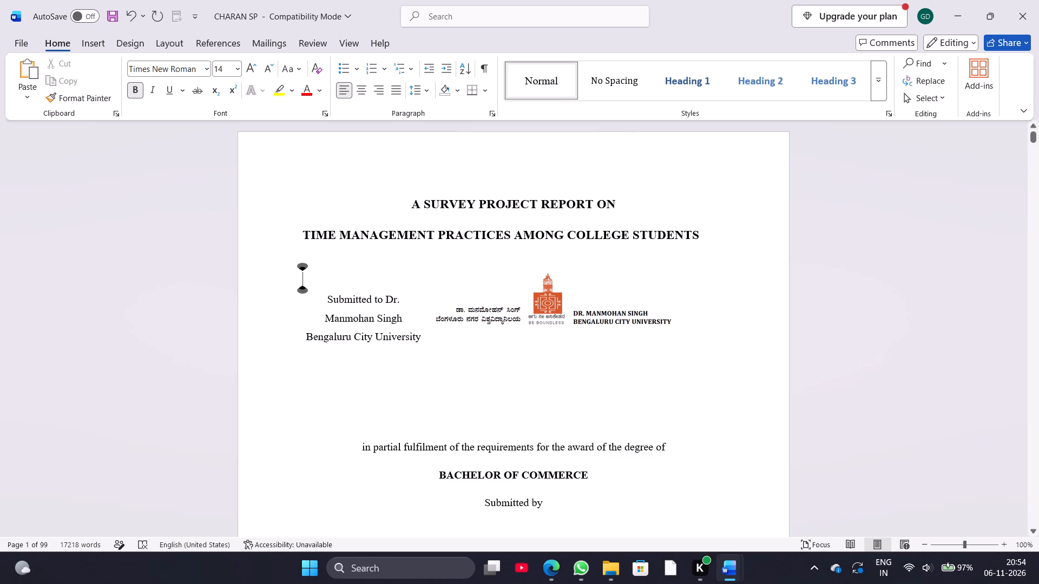
{"action": "left_click", "coordinate": [424, 284]}
{"action": "double_click", "coordinate": [424, 284]}
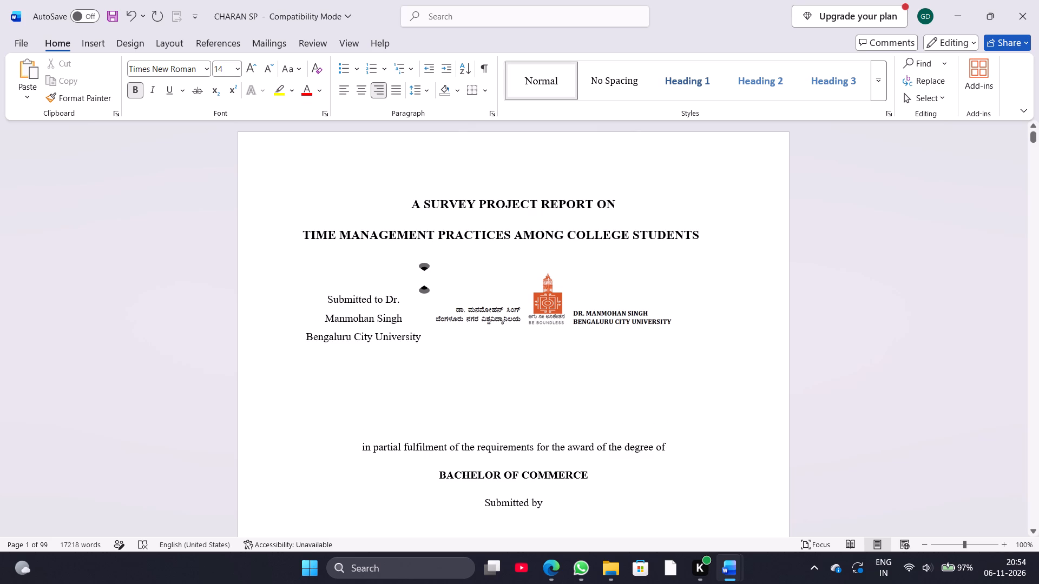
{"action": "left_click", "coordinate": [424, 284]}
{"action": "key", "text": "Return"}
{"action": "key", "text": "Return"}
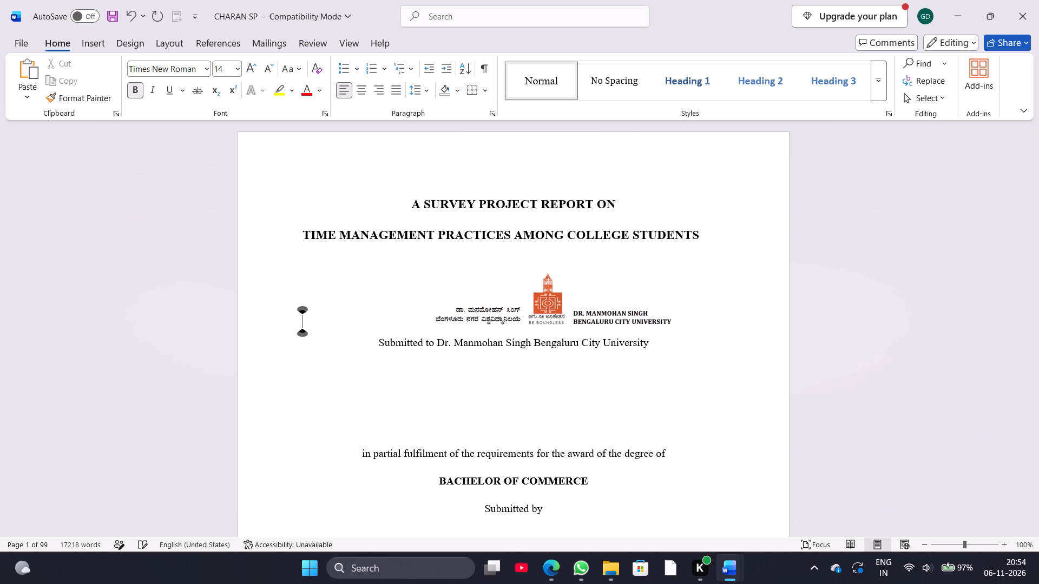
{"action": "key", "text": "Return"}
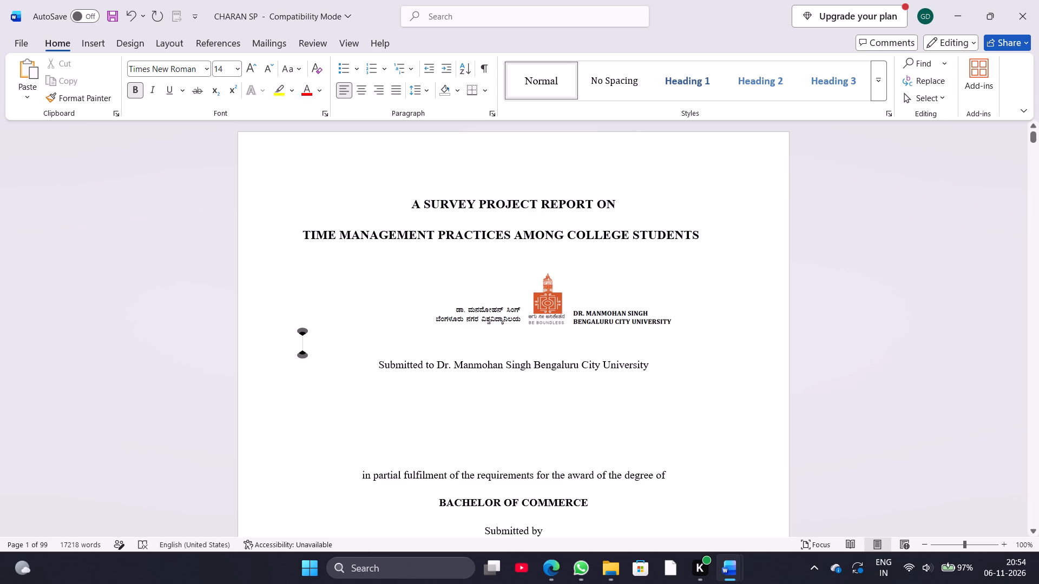